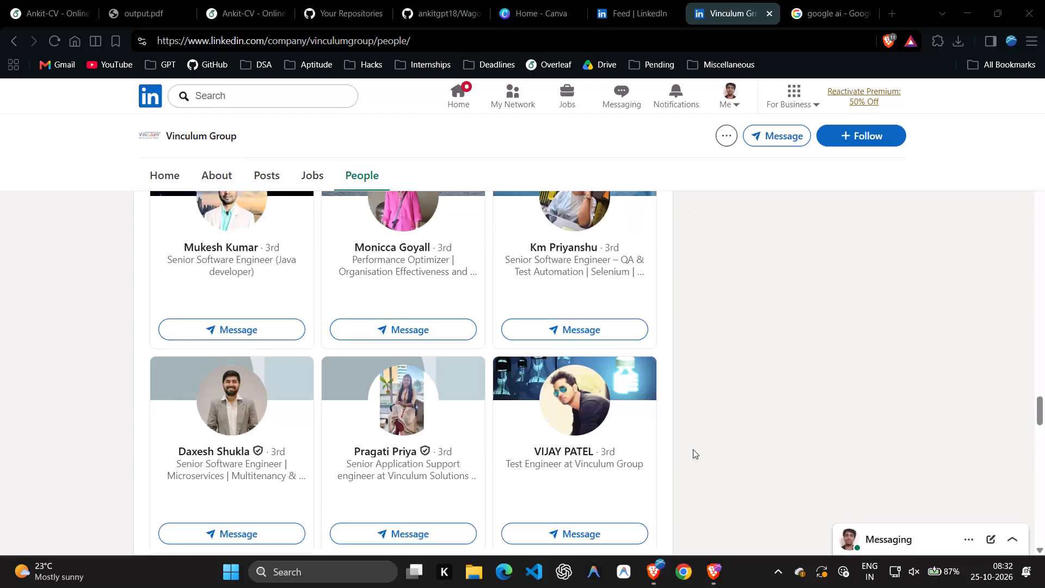
Look through the employee profiles and their job roles on Vinculum Group's people page.
{"action": "scroll", "coordinate": [693, 449], "scroll_direction": "down", "scroll_amount": 4}
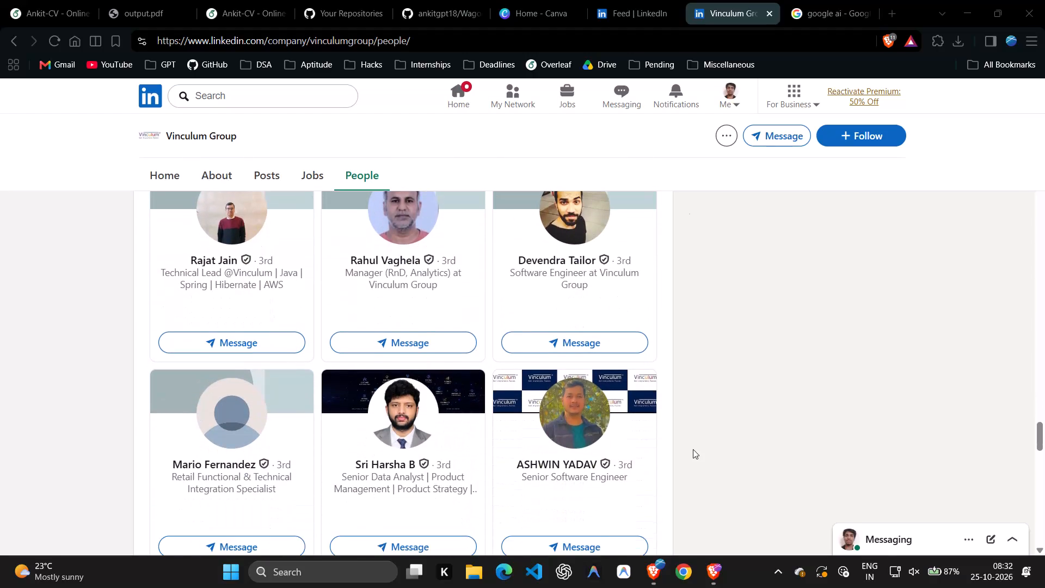
{"action": "scroll", "coordinate": [693, 449], "scroll_direction": "down", "scroll_amount": 4}
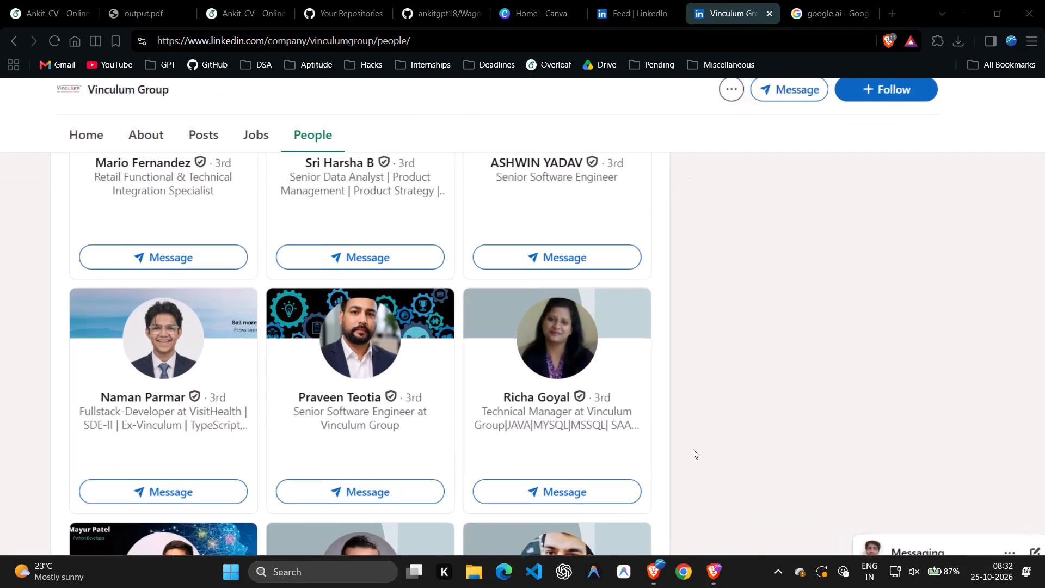
{"action": "scroll", "coordinate": [693, 449], "scroll_direction": "right", "scroll_amount": 1}
{"action": "scroll", "coordinate": [693, 449], "scroll_direction": "down", "scroll_amount": 3}
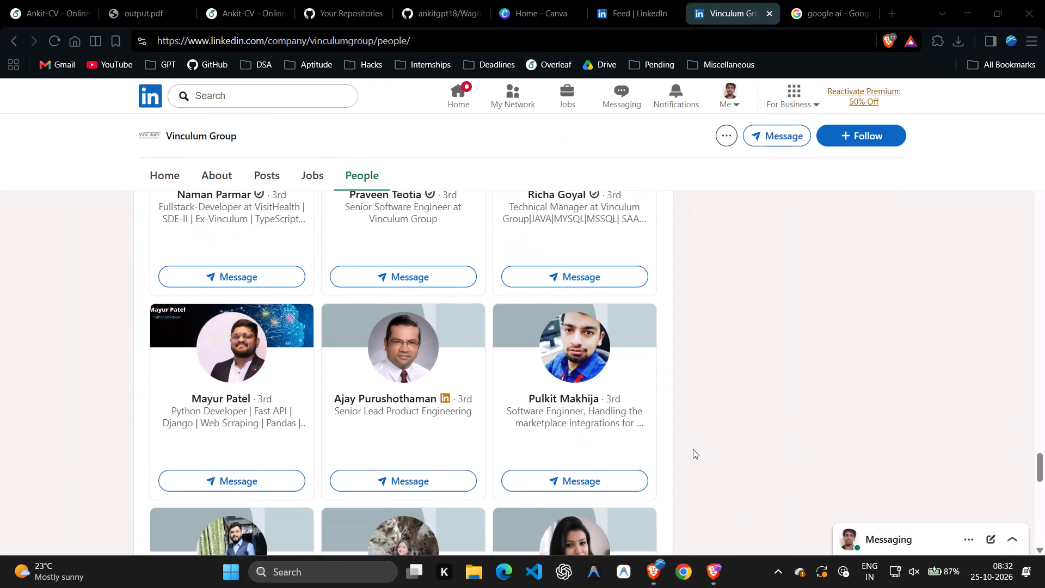
{"action": "scroll", "coordinate": [693, 449], "scroll_direction": "down", "scroll_amount": 3}
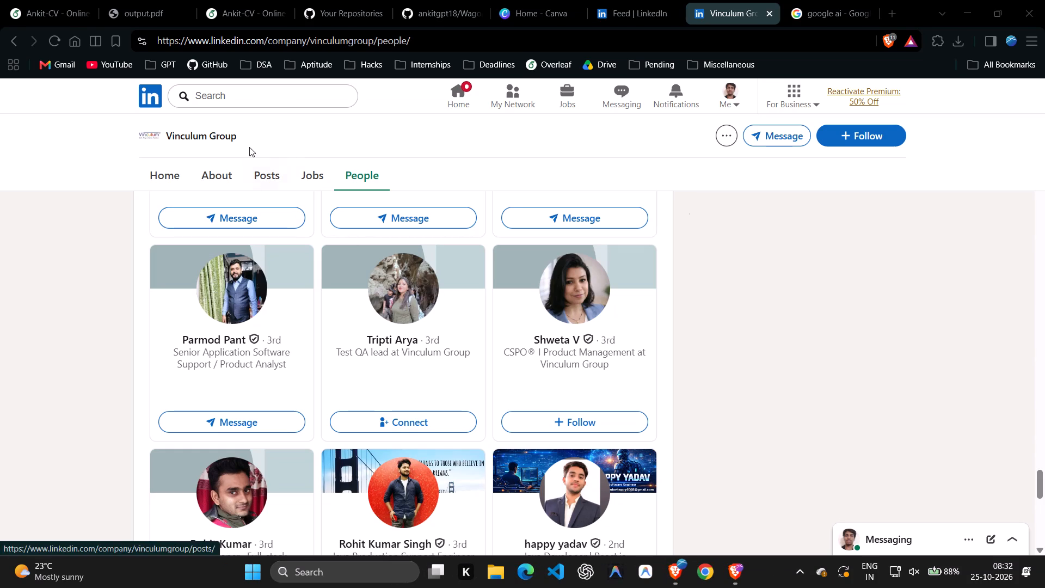
Open Vinculum Group's company posts and browse the feed back to the September 22 Yalla Commerce post.
{"action": "left_click", "coordinate": [266, 178]}
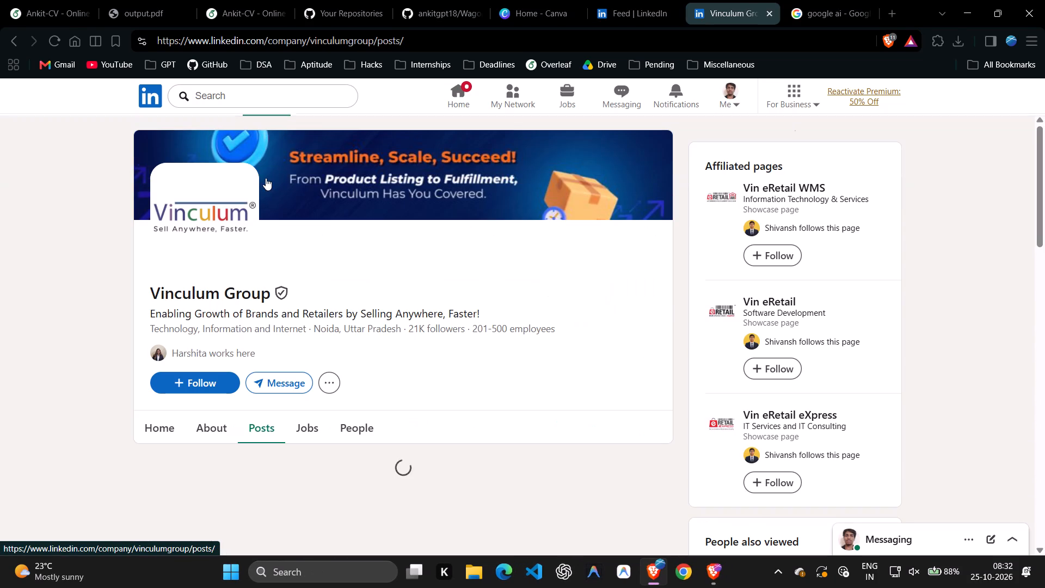
{"action": "scroll", "coordinate": [322, 339], "scroll_direction": "down", "scroll_amount": 4}
{"action": "scroll", "coordinate": [322, 339], "scroll_direction": "up", "scroll_amount": 1}
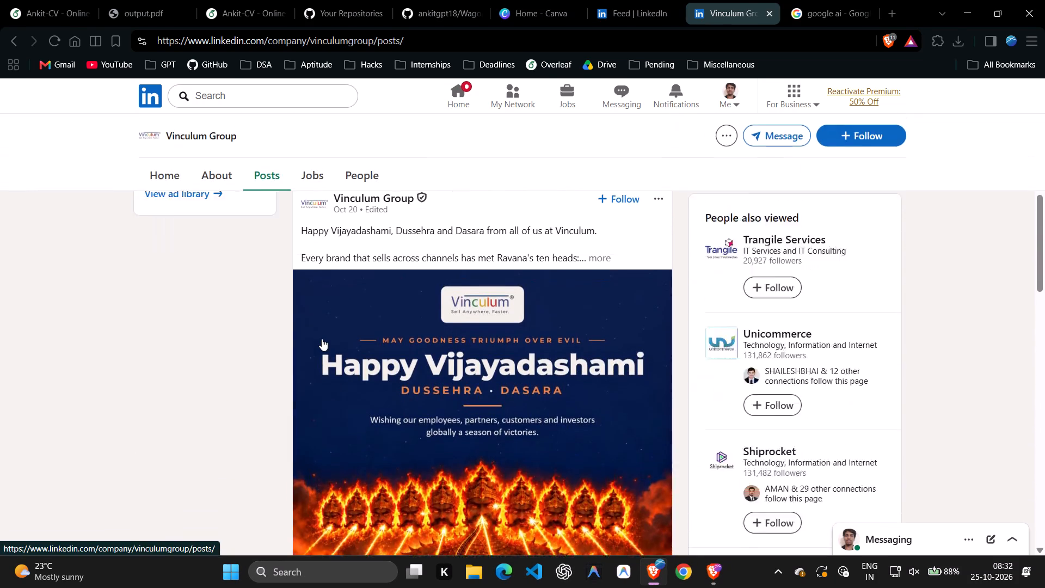
{"action": "scroll", "coordinate": [322, 339], "scroll_direction": "up", "scroll_amount": 2}
{"action": "scroll", "coordinate": [322, 339], "scroll_direction": "down", "scroll_amount": 2}
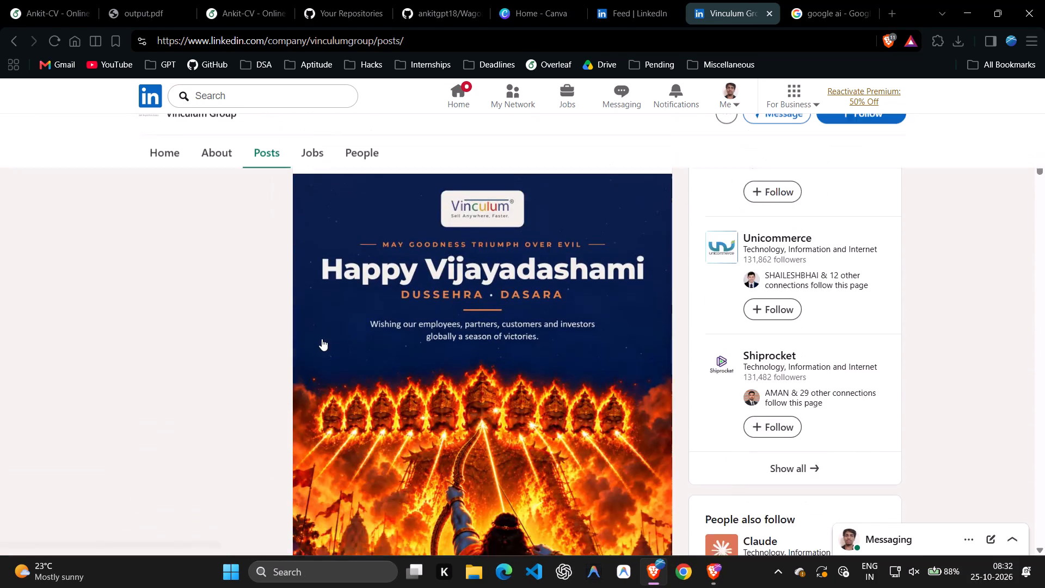
{"action": "scroll", "coordinate": [322, 339], "scroll_direction": "down", "scroll_amount": 9}
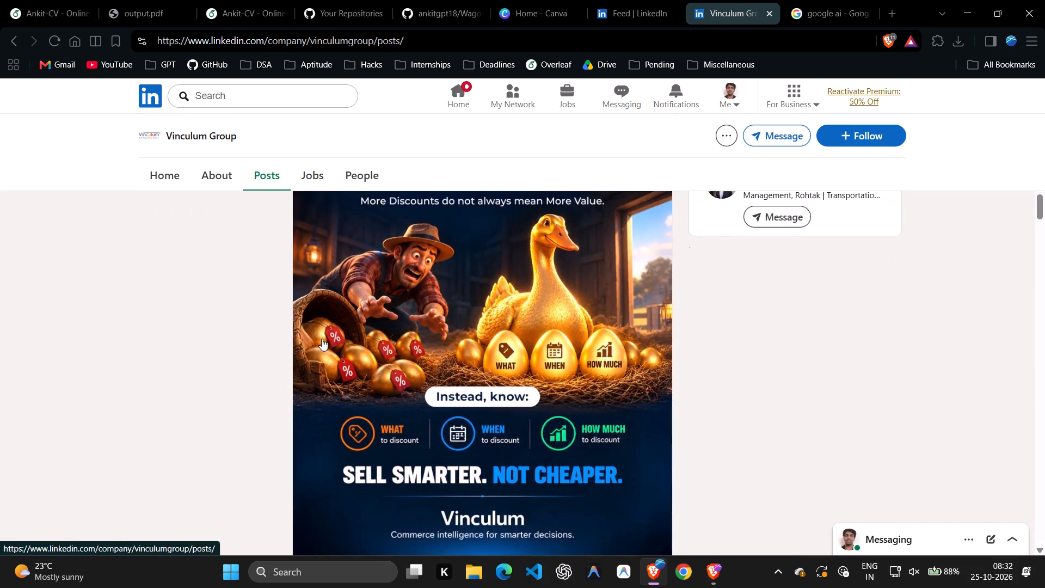
{"action": "scroll", "coordinate": [322, 339], "scroll_direction": "down", "scroll_amount": 4}
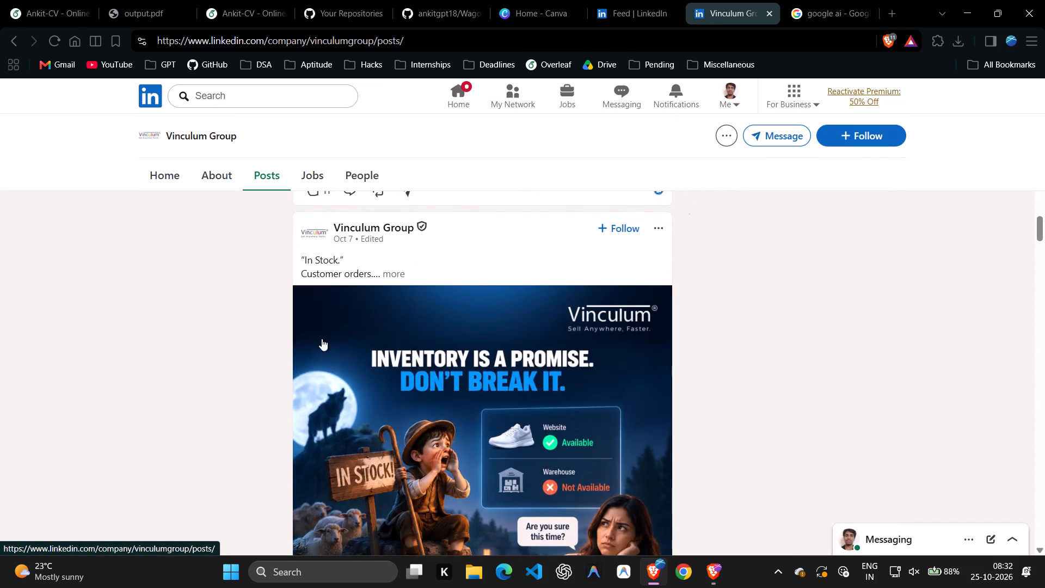
{"action": "scroll", "coordinate": [322, 339], "scroll_direction": "down", "scroll_amount": 8}
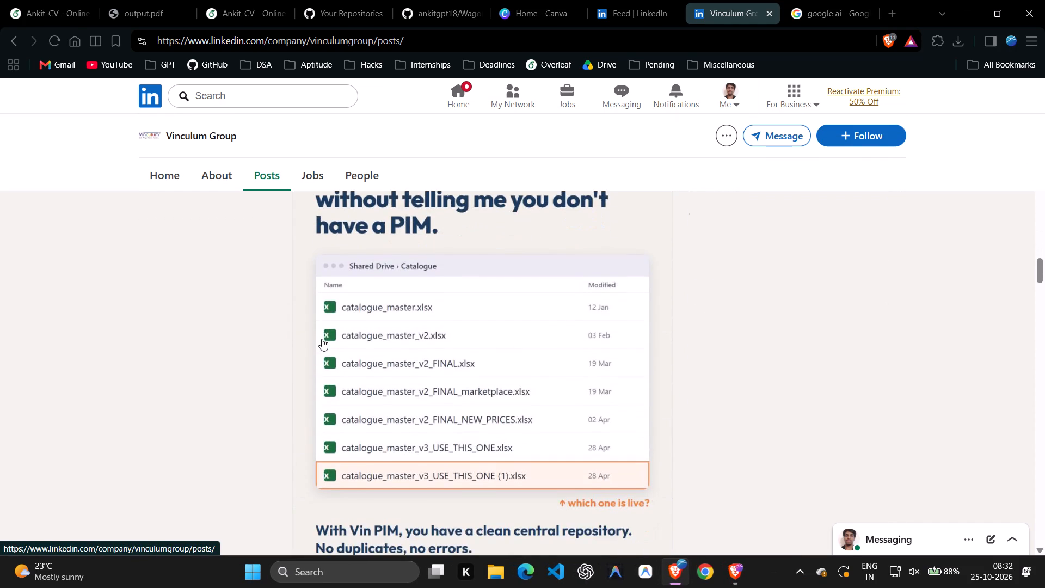
{"action": "scroll", "coordinate": [322, 339], "scroll_direction": "up", "scroll_amount": 2}
{"action": "scroll", "coordinate": [322, 339], "scroll_direction": "down", "scroll_amount": 4}
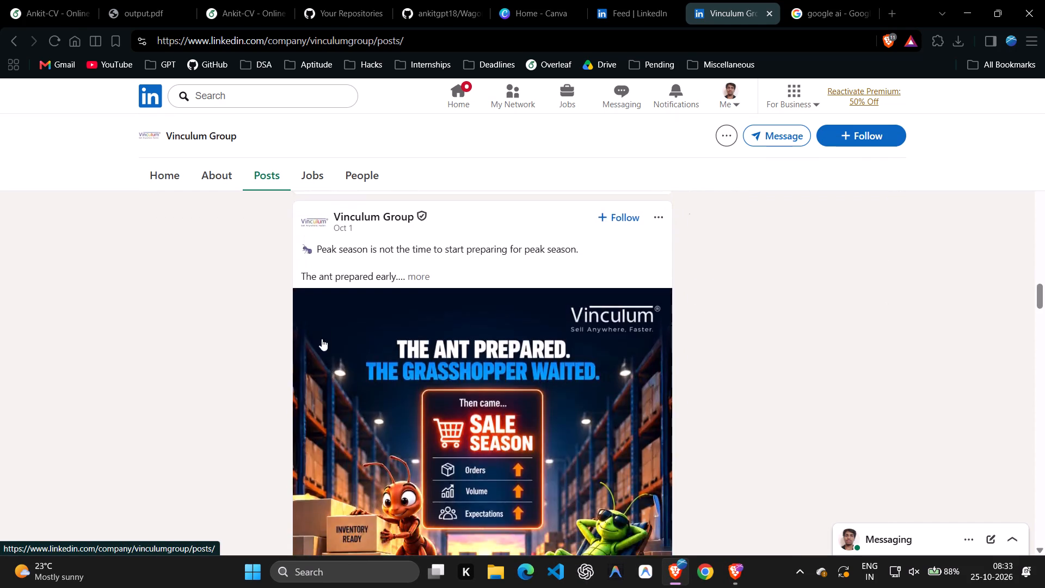
{"action": "scroll", "coordinate": [322, 339], "scroll_direction": "down", "scroll_amount": 9}
{"action": "scroll", "coordinate": [322, 339], "scroll_direction": "up", "scroll_amount": 1}
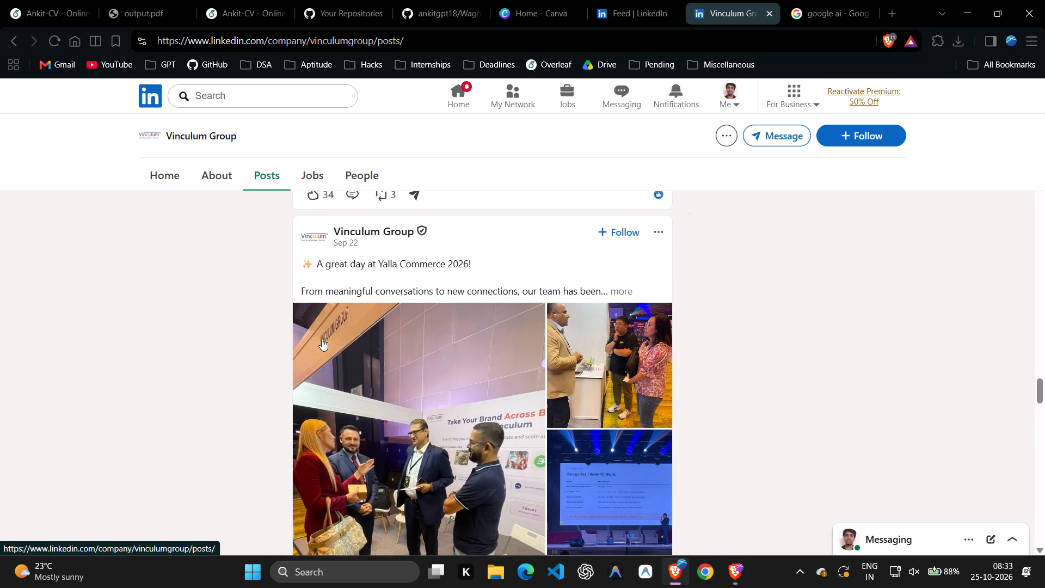
{"action": "scroll", "coordinate": [322, 339], "scroll_direction": "up", "scroll_amount": 1}
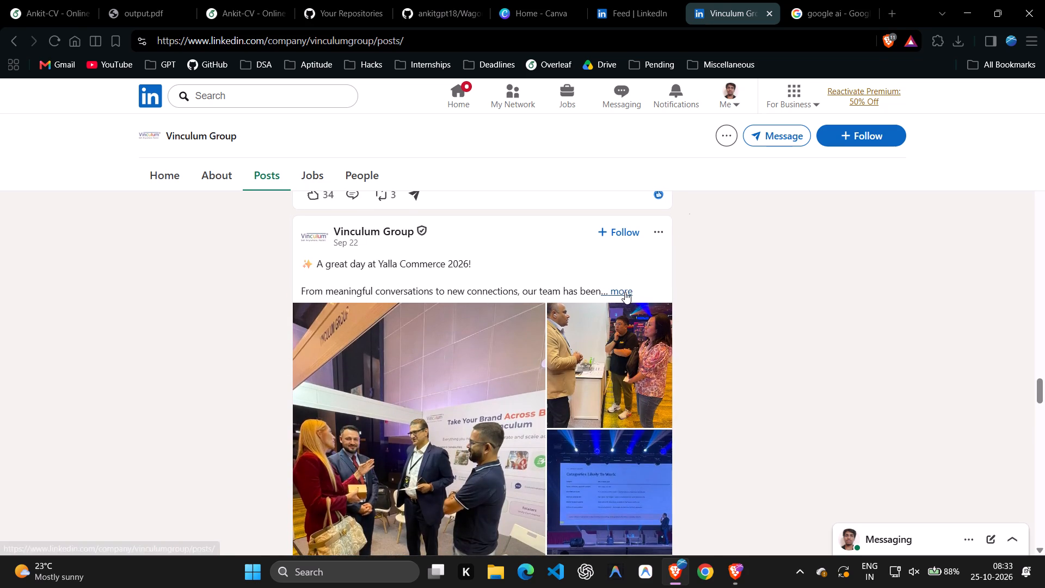
Expand the "A great day at Yalla Commerce 2026!" post, look through its photos, and close the photo viewer.
{"action": "left_click", "coordinate": [625, 292]}
{"action": "scroll", "coordinate": [512, 372], "scroll_direction": "down", "scroll_amount": 2}
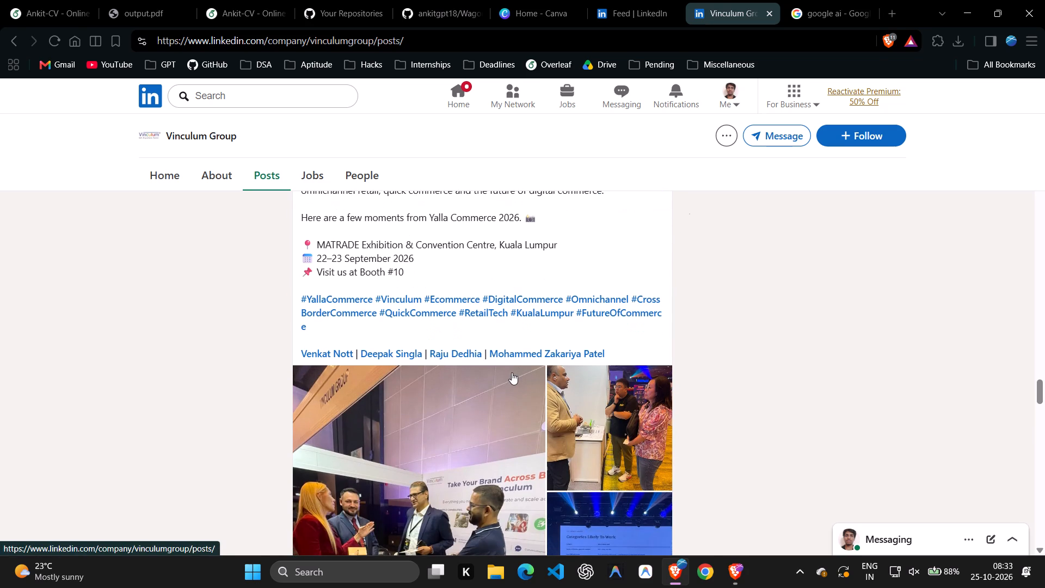
{"action": "left_click", "coordinate": [472, 420]}
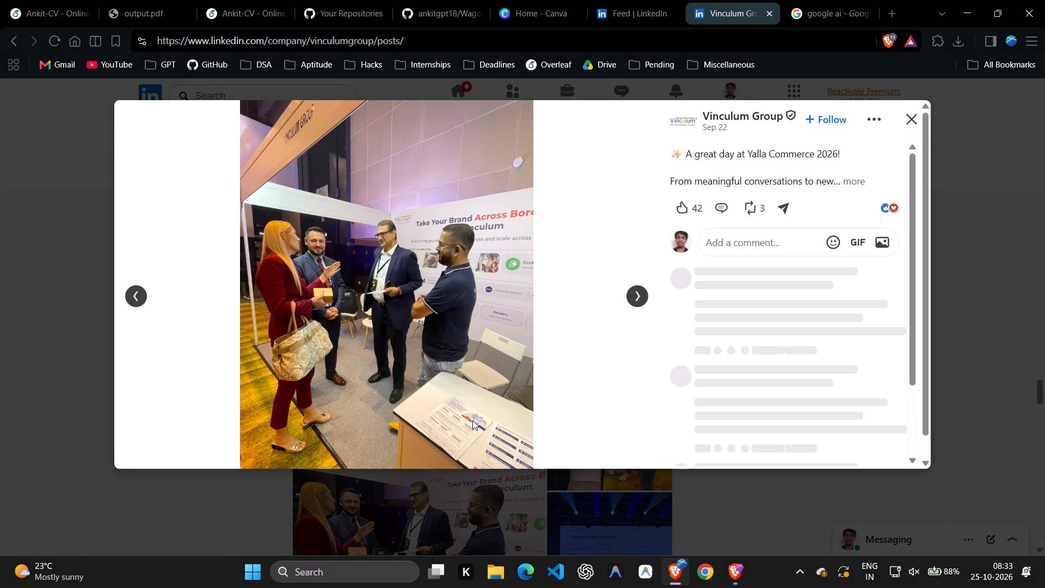
{"action": "key", "text": "Right"}
{"action": "key", "text": "Right"}
{"action": "key", "text": "Left"}
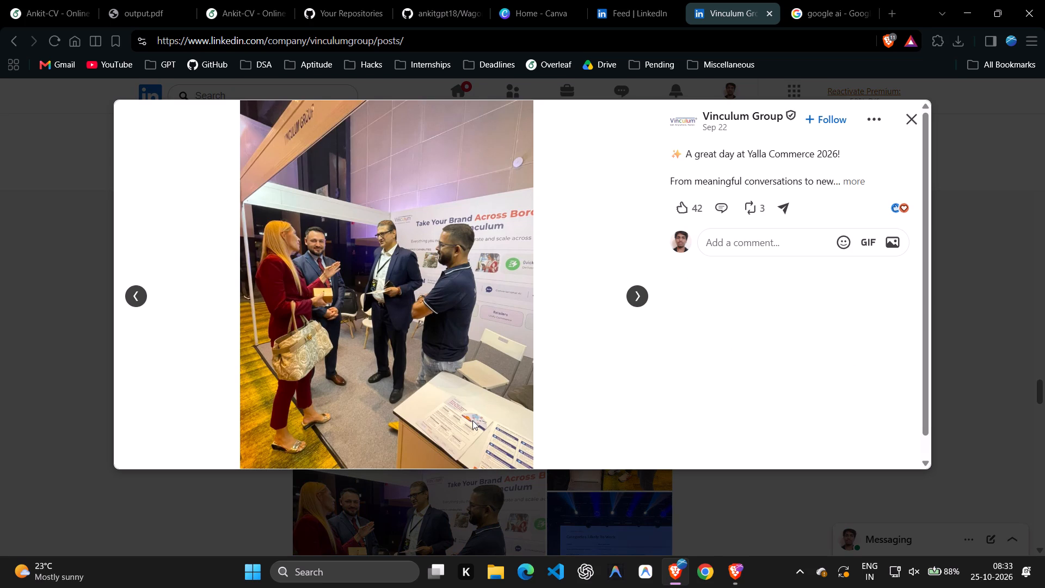
{"action": "left_click", "coordinate": [637, 301]}
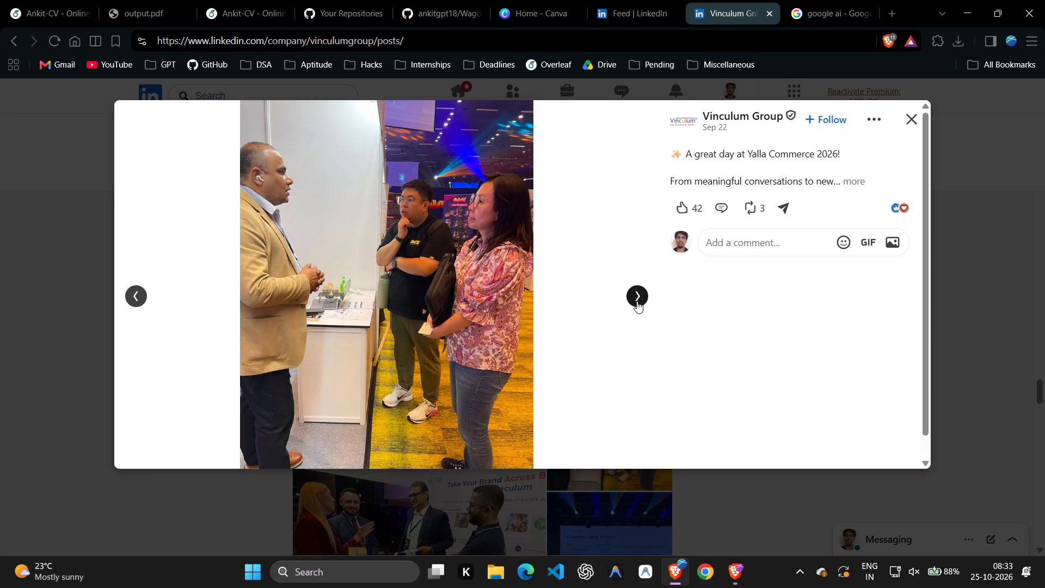
{"action": "left_click", "coordinate": [637, 301]}
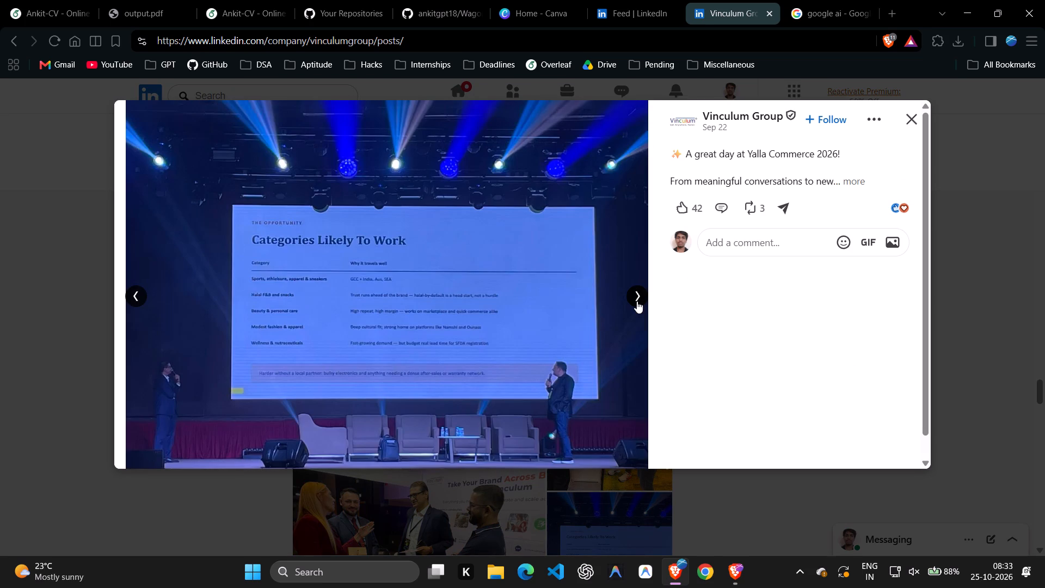
{"action": "left_click", "coordinate": [637, 301]}
{"action": "left_click", "coordinate": [637, 301]}
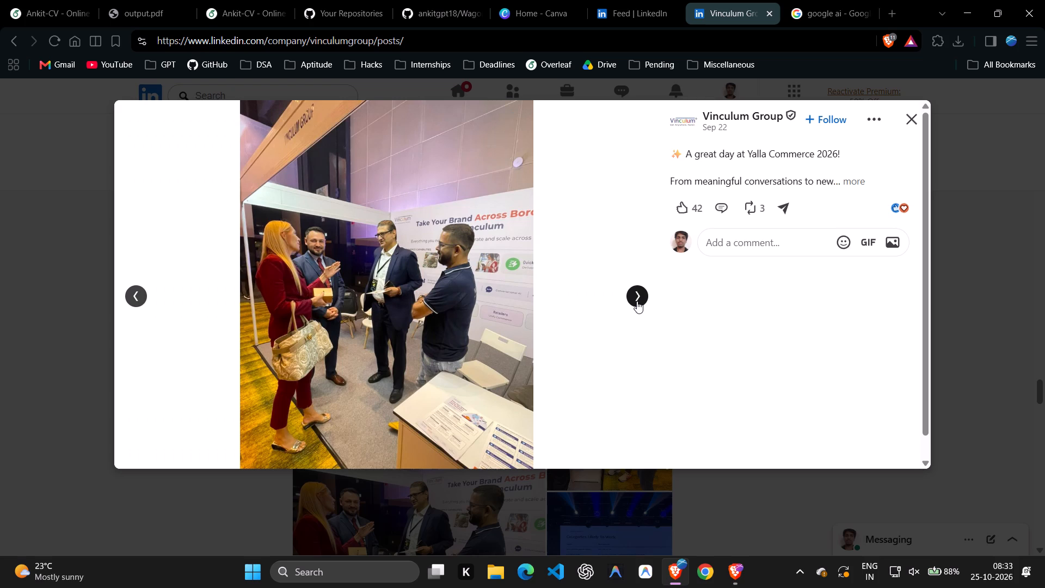
{"action": "left_click", "coordinate": [637, 301]}
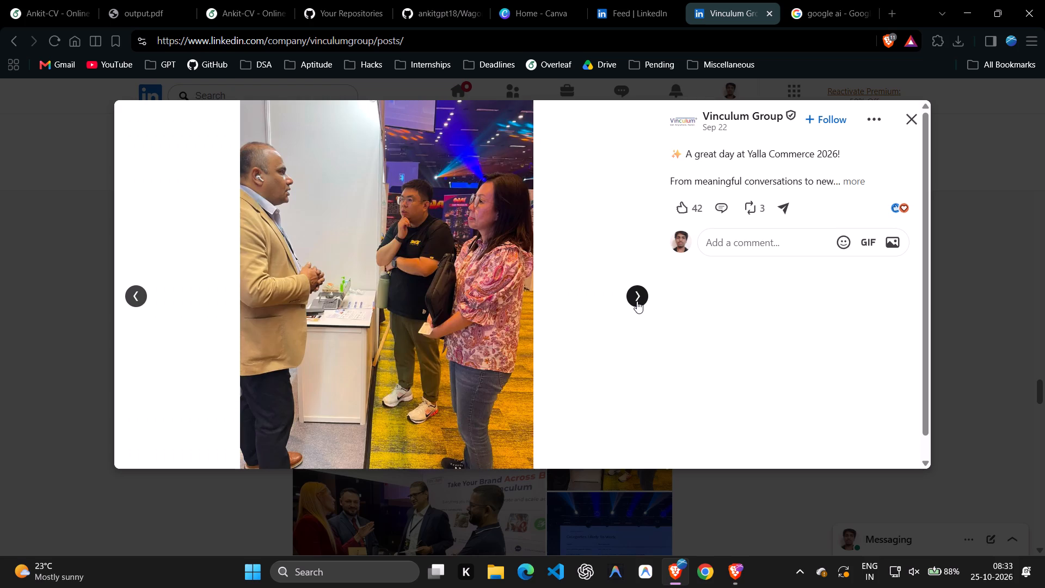
{"action": "left_click", "coordinate": [637, 301]}
{"action": "left_click", "coordinate": [637, 301]}
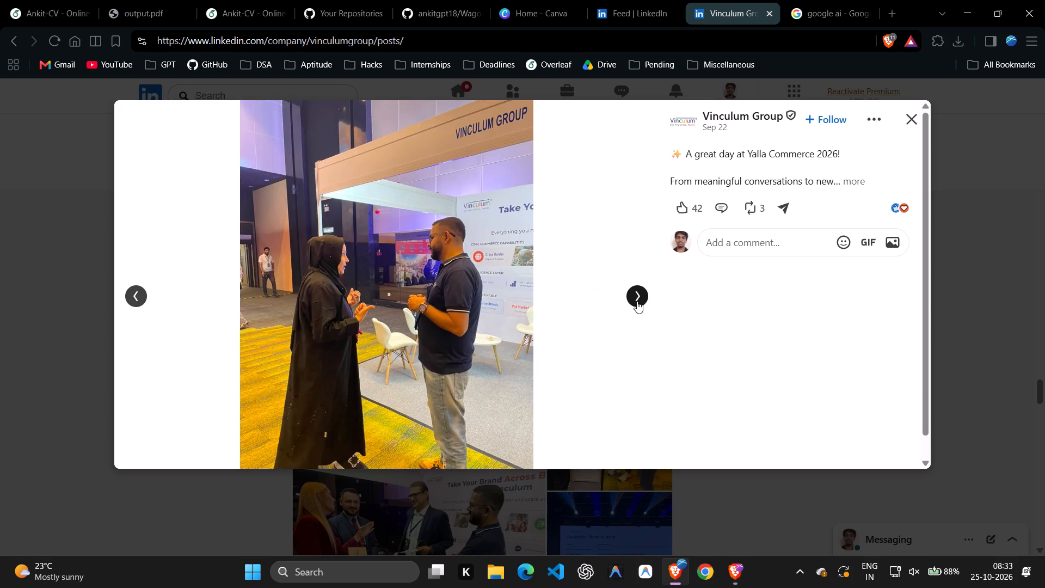
{"action": "left_click", "coordinate": [909, 118]}
Look through the photos of the "We're live at Yalla Commerce 2026!" post, close the viewer, and return to the feed.
{"action": "scroll", "coordinate": [561, 388], "scroll_direction": "down", "scroll_amount": 3}
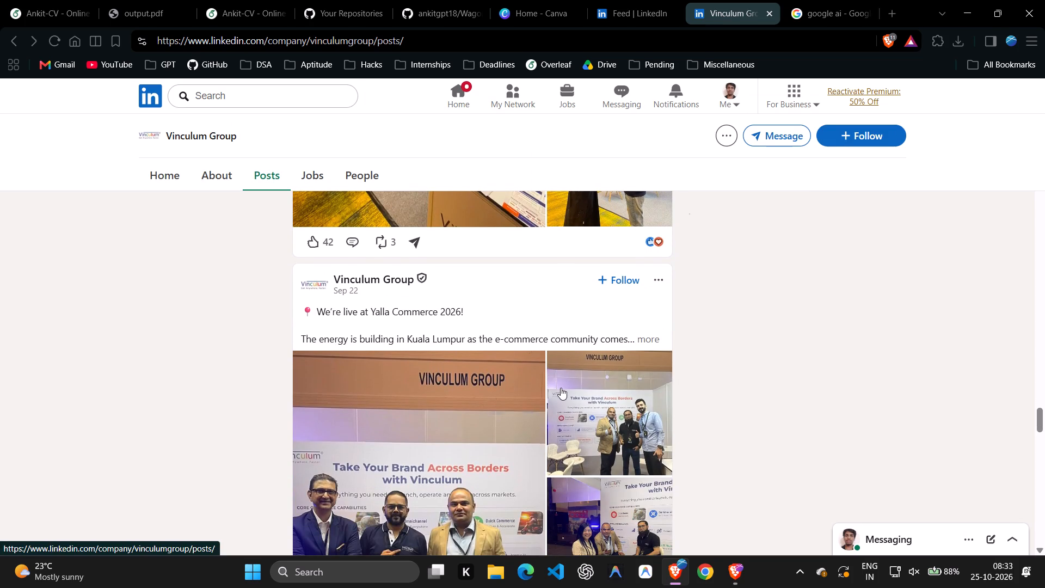
{"action": "left_click", "coordinate": [487, 412]}
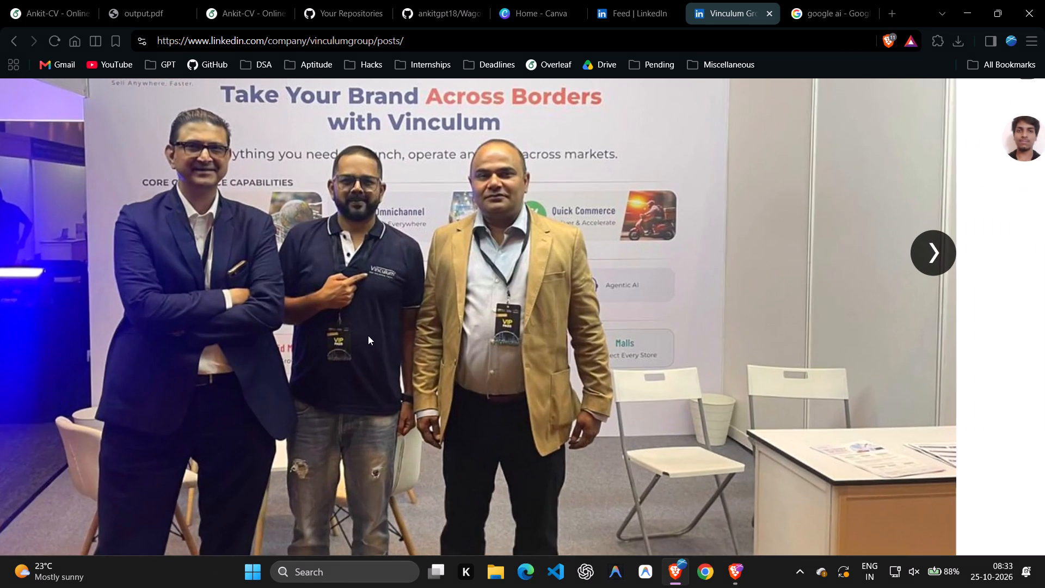
{"action": "scroll", "coordinate": [368, 335], "scroll_direction": "up", "scroll_amount": 2}
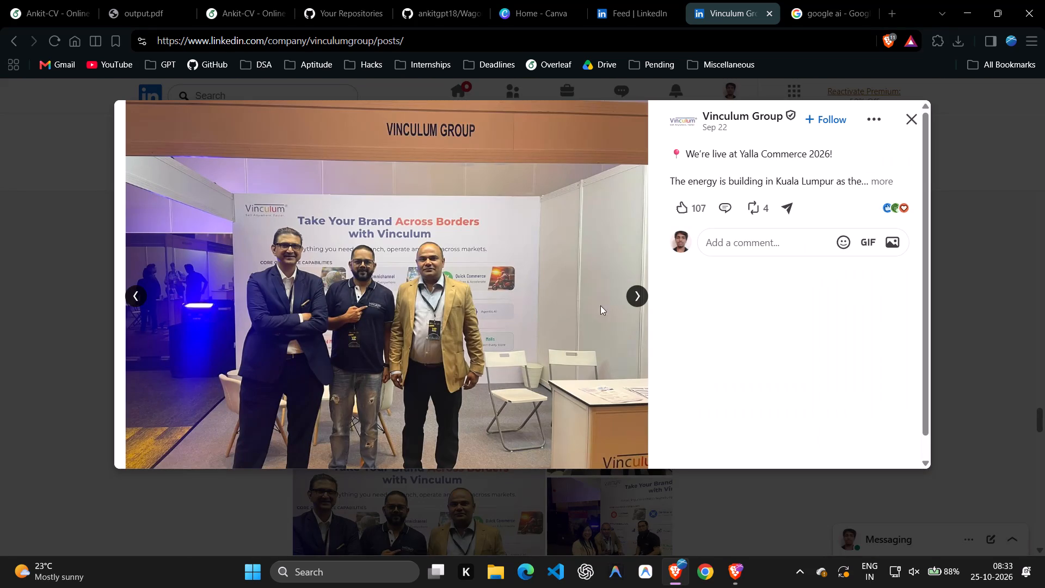
{"action": "left_click", "coordinate": [642, 289]}
{"action": "left_click", "coordinate": [641, 292]}
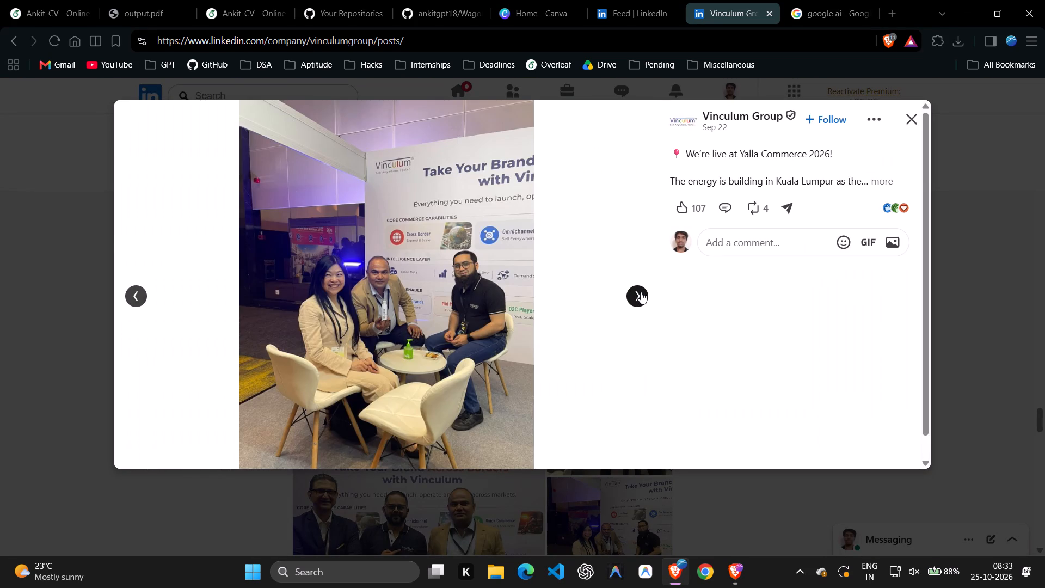
{"action": "left_click", "coordinate": [641, 292]}
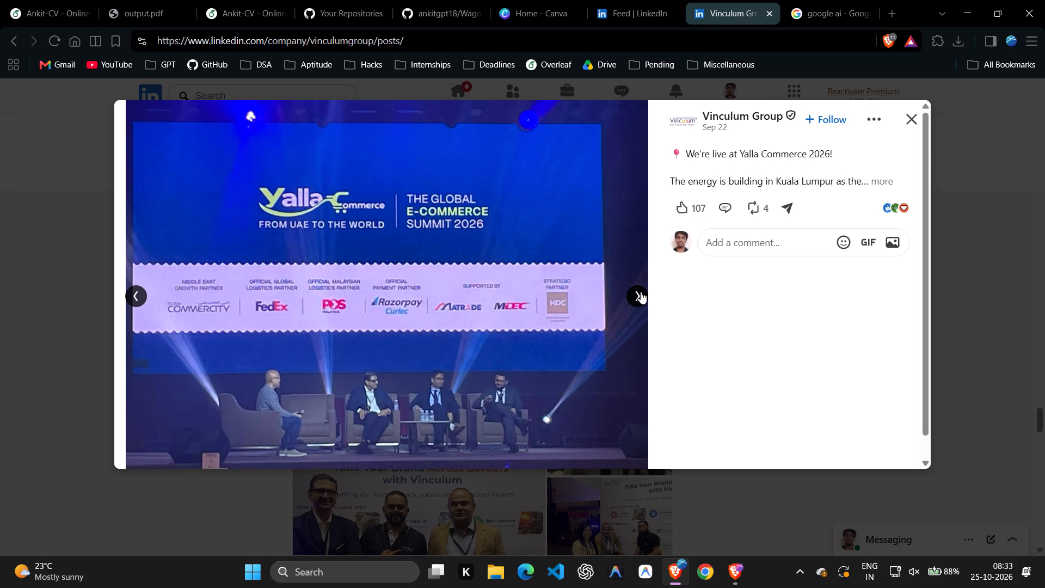
{"action": "left_click", "coordinate": [636, 293]}
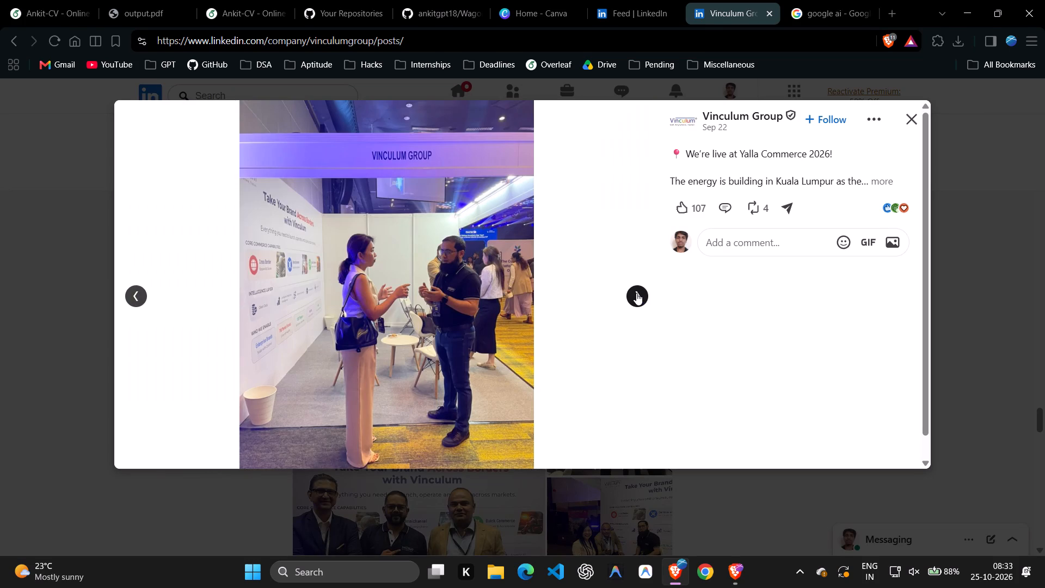
{"action": "left_click", "coordinate": [636, 293]}
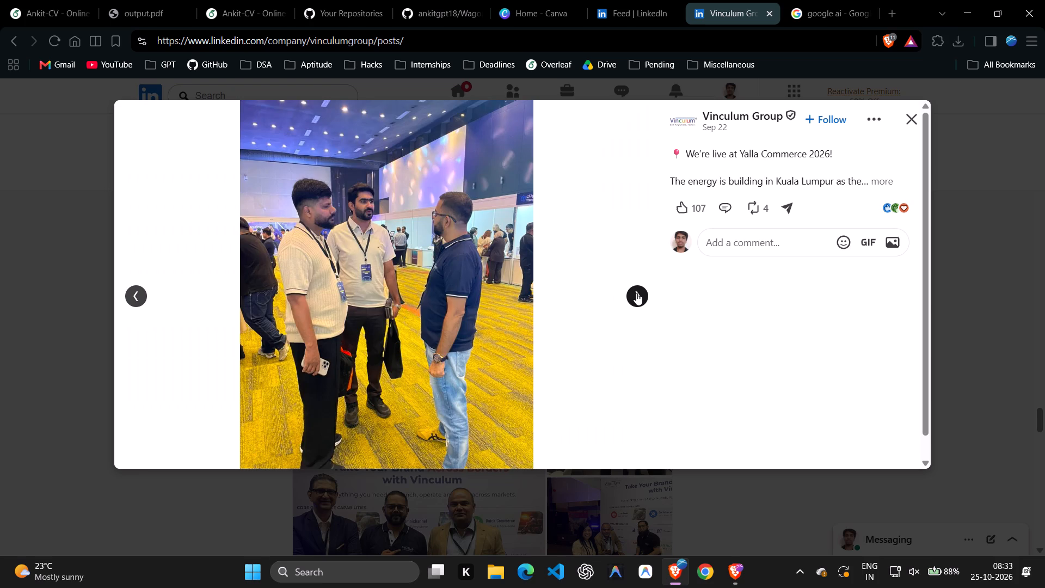
{"action": "left_click", "coordinate": [636, 293]}
{"action": "left_click", "coordinate": [636, 293]}
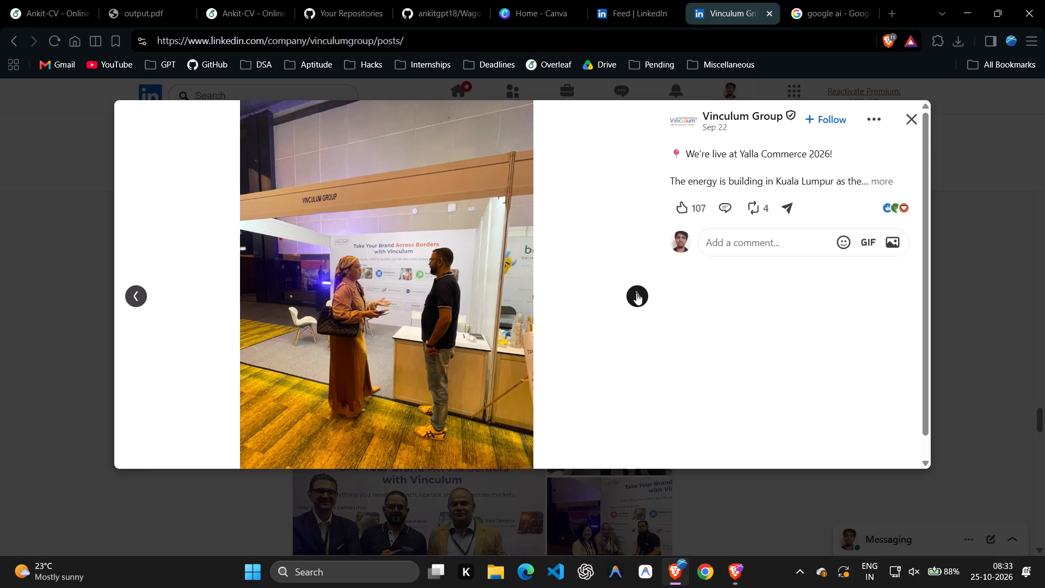
{"action": "left_click", "coordinate": [636, 293]}
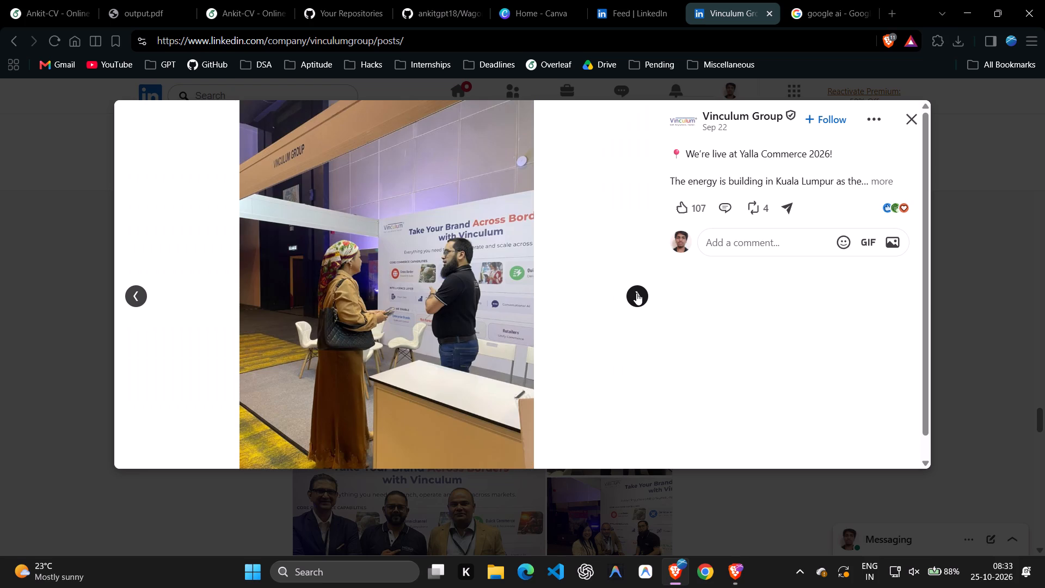
{"action": "left_click", "coordinate": [636, 293]}
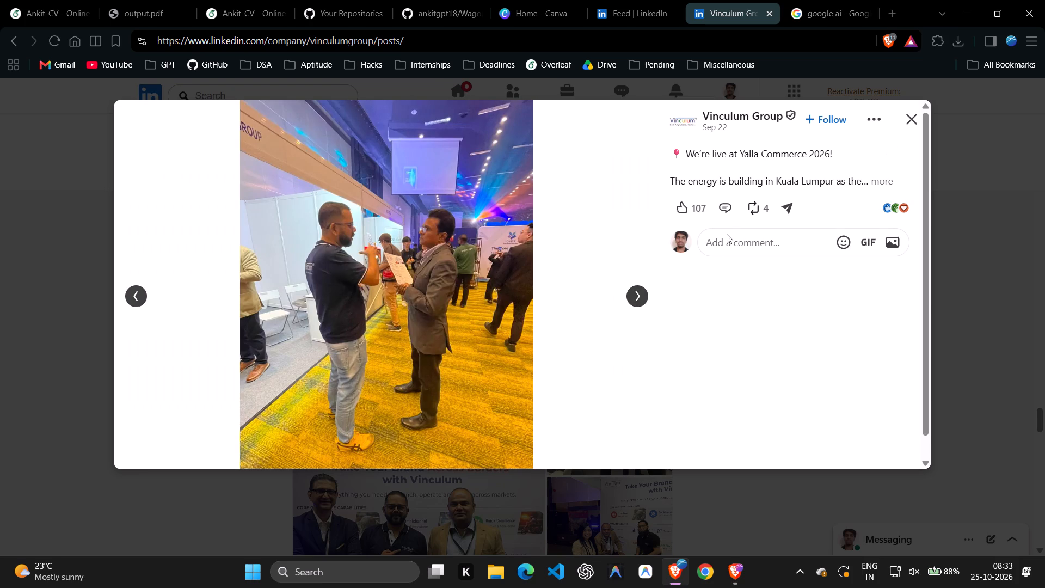
{"action": "left_click", "coordinate": [637, 297]}
{"action": "left_click", "coordinate": [637, 297]}
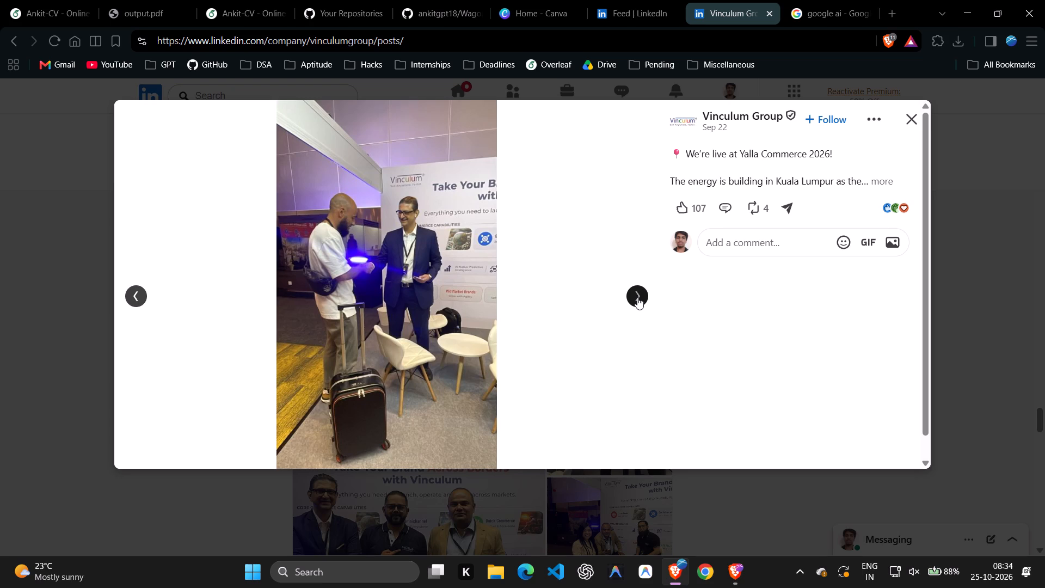
{"action": "left_click", "coordinate": [637, 297]}
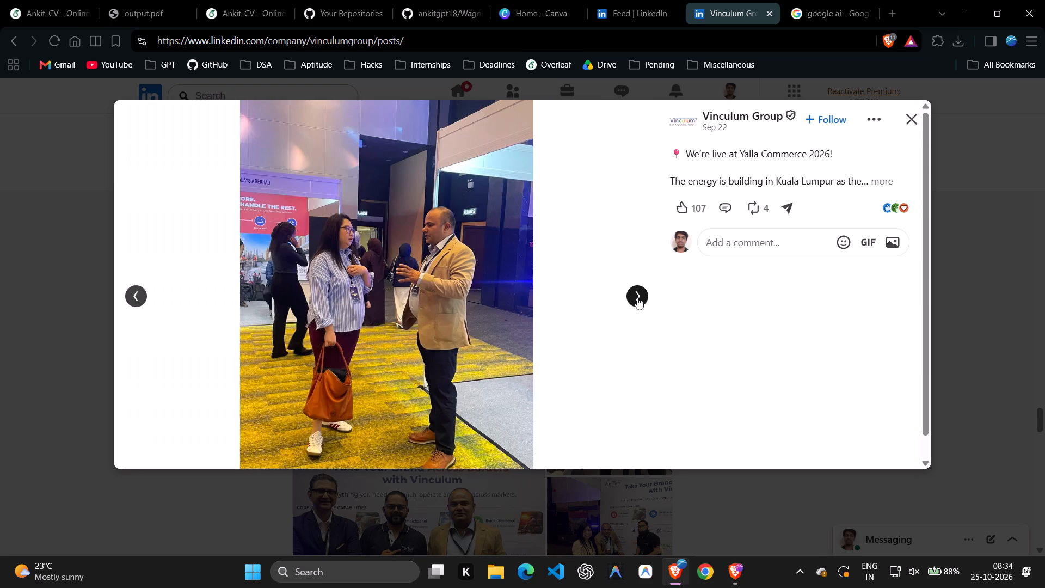
{"action": "left_click", "coordinate": [637, 297]}
{"action": "left_click", "coordinate": [637, 297]}
{"action": "left_click", "coordinate": [637, 297]}
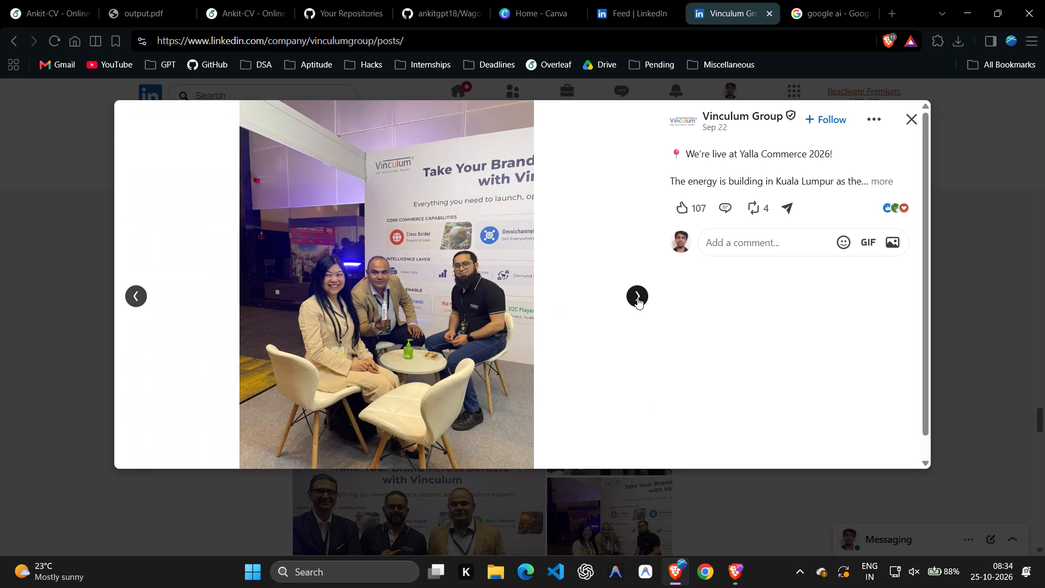
{"action": "left_click", "coordinate": [914, 117]}
{"action": "scroll", "coordinate": [620, 350], "scroll_direction": "down", "scroll_amount": 2}
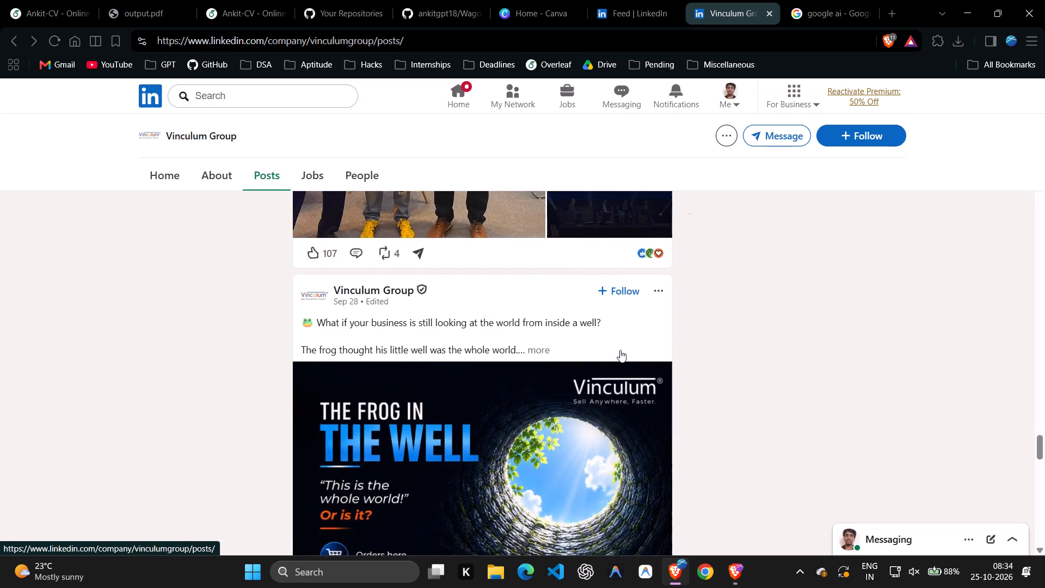
Browse Vinculum Group's older posts, from the September 28 frog-in-the-well post through CIO Conclave to the UAE panel talk announcement.
{"action": "scroll", "coordinate": [620, 350], "scroll_direction": "down", "scroll_amount": 3}
{"action": "scroll", "coordinate": [620, 350], "scroll_direction": "up", "scroll_amount": 1}
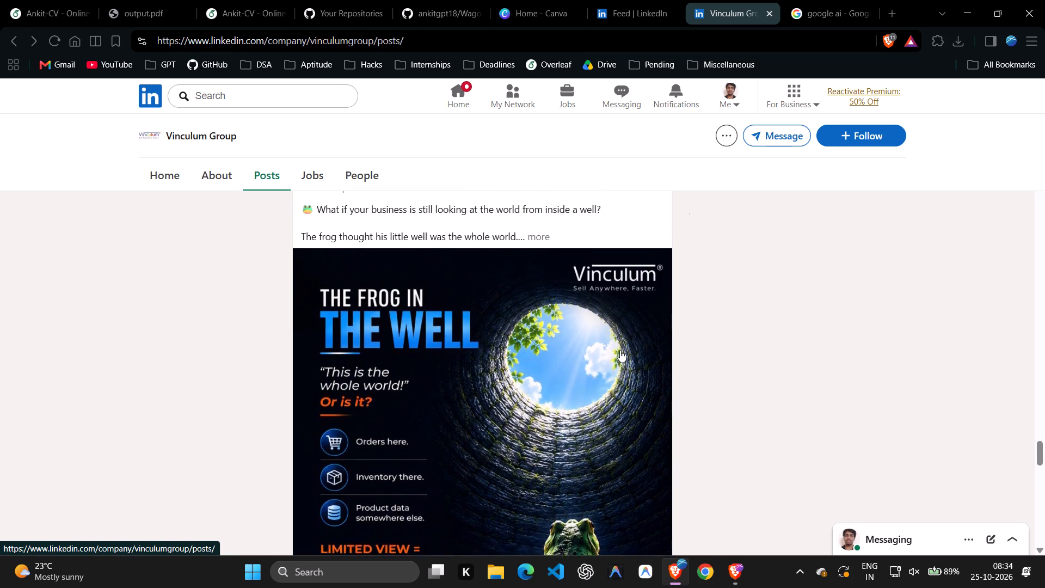
{"action": "scroll", "coordinate": [620, 350], "scroll_direction": "up", "scroll_amount": 1}
{"action": "scroll", "coordinate": [620, 350], "scroll_direction": "down", "scroll_amount": 4}
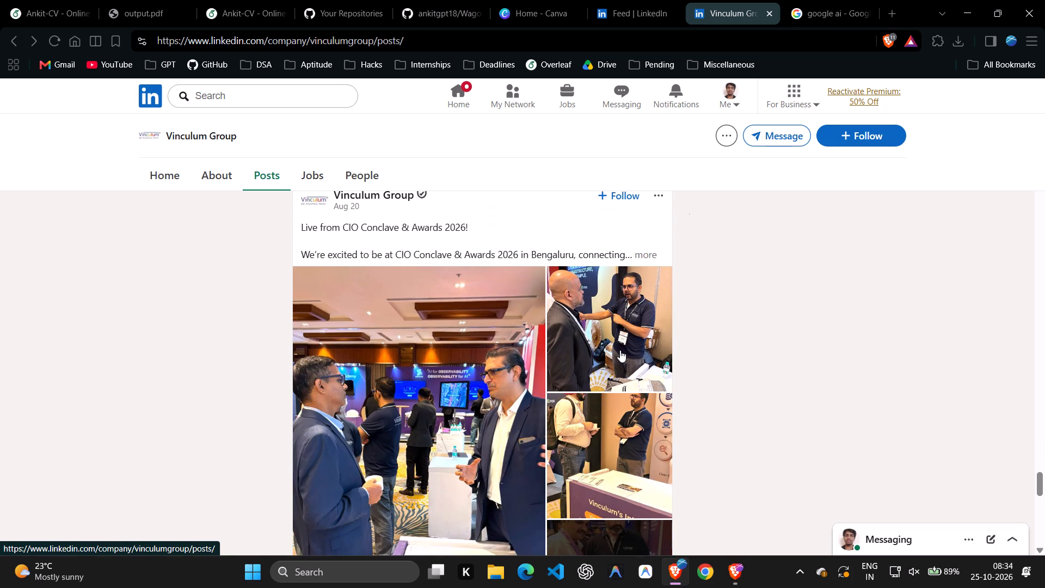
{"action": "scroll", "coordinate": [620, 350], "scroll_direction": "down", "scroll_amount": 1}
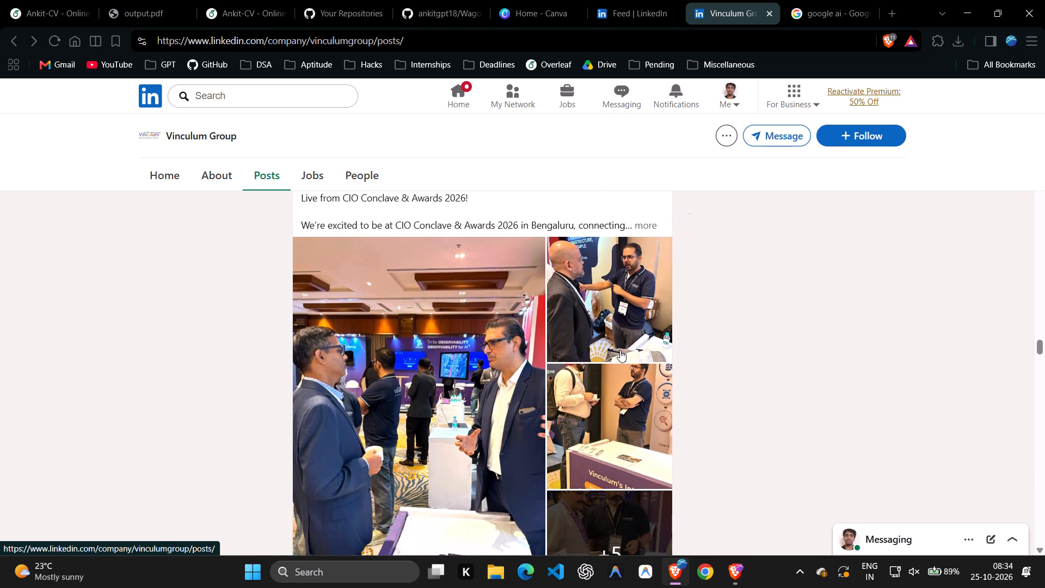
{"action": "scroll", "coordinate": [620, 350], "scroll_direction": "down", "scroll_amount": 5}
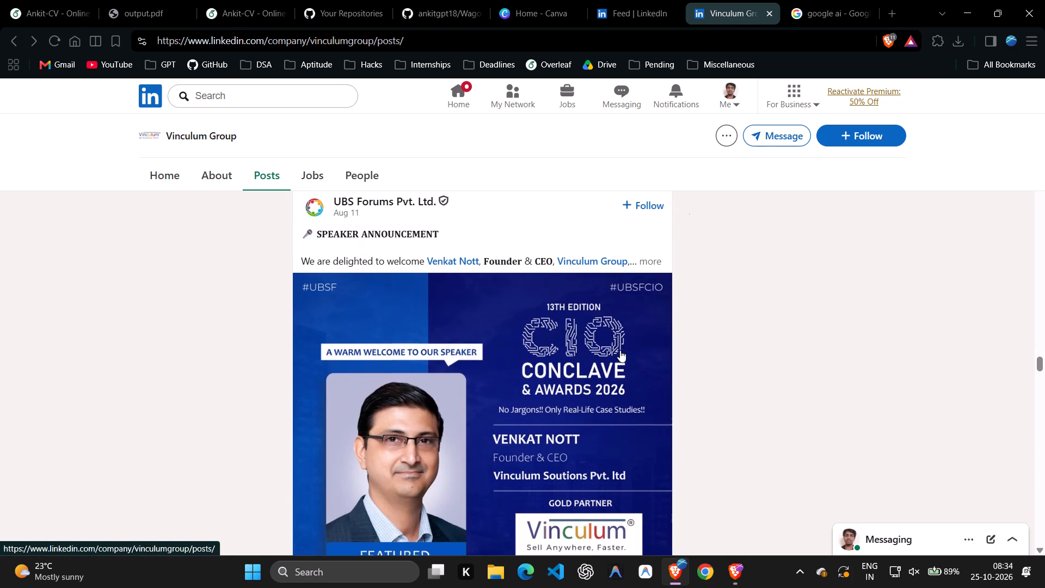
{"action": "scroll", "coordinate": [620, 350], "scroll_direction": "down", "scroll_amount": 3}
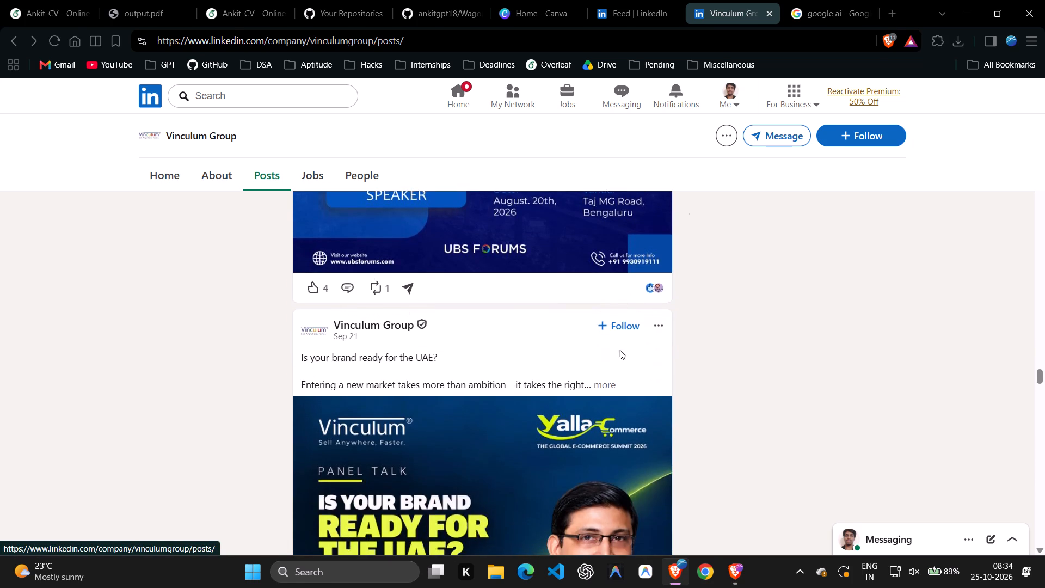
{"action": "scroll", "coordinate": [620, 350], "scroll_direction": "down", "scroll_amount": 2}
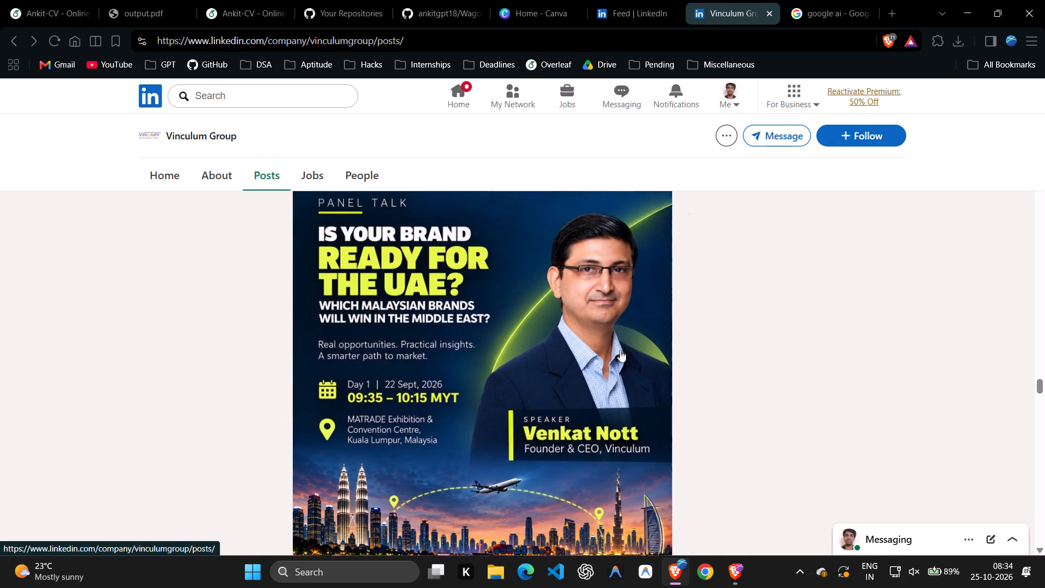
{"action": "scroll", "coordinate": [620, 350], "scroll_direction": "down", "scroll_amount": 1}
{"action": "scroll", "coordinate": [620, 350], "scroll_direction": "right", "scroll_amount": 2}
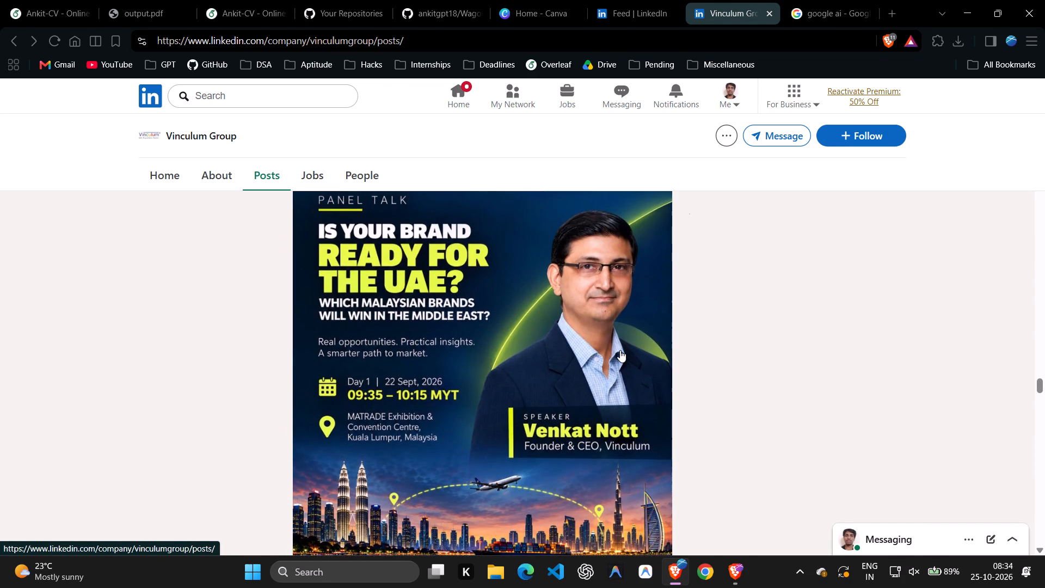
{"action": "scroll", "coordinate": [620, 350], "scroll_direction": "right", "scroll_amount": 1}
{"action": "scroll", "coordinate": [620, 350], "scroll_direction": "down", "scroll_amount": 2}
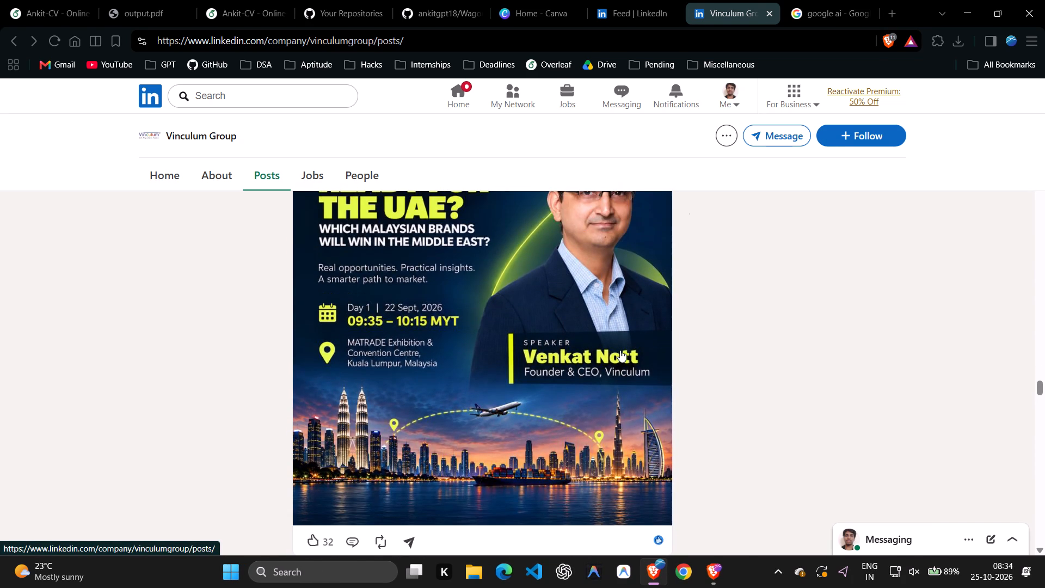
Look at Vinculum Group's NRF APAC 2026 Day 3 and Day 2 posts and their booth photos.
{"action": "scroll", "coordinate": [620, 350], "scroll_direction": "down", "scroll_amount": 1}
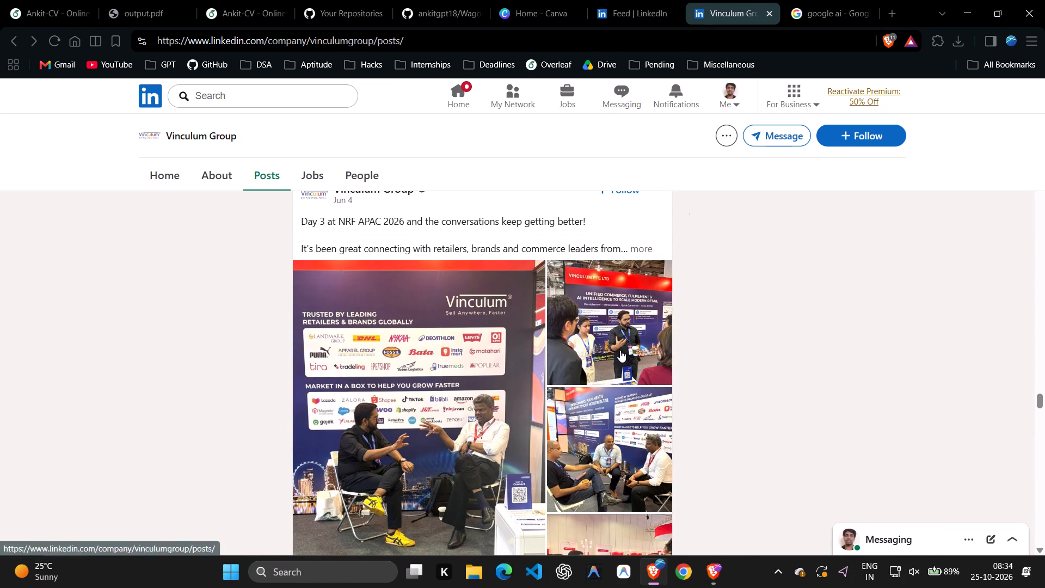
{"action": "scroll", "coordinate": [620, 350], "scroll_direction": "down", "scroll_amount": 1}
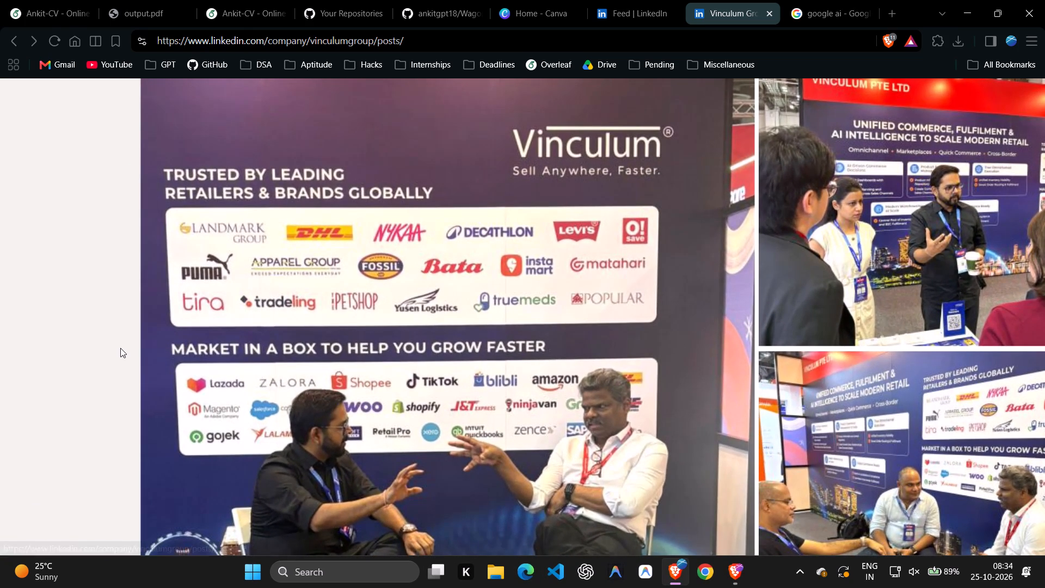
{"action": "scroll", "coordinate": [120, 348], "scroll_direction": "down", "scroll_amount": 1}
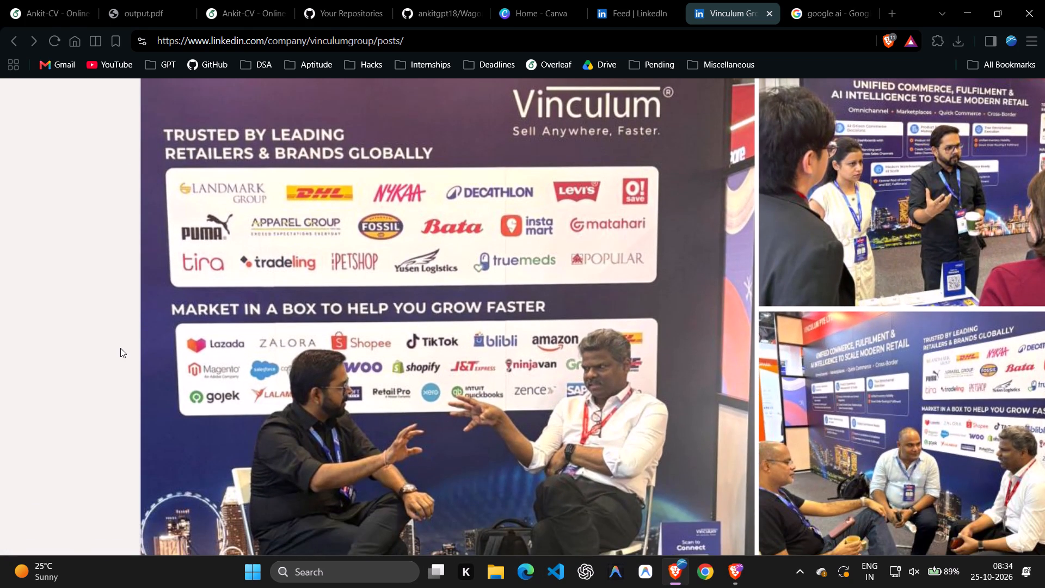
{"action": "scroll", "coordinate": [120, 348], "scroll_direction": "down", "scroll_amount": 3}
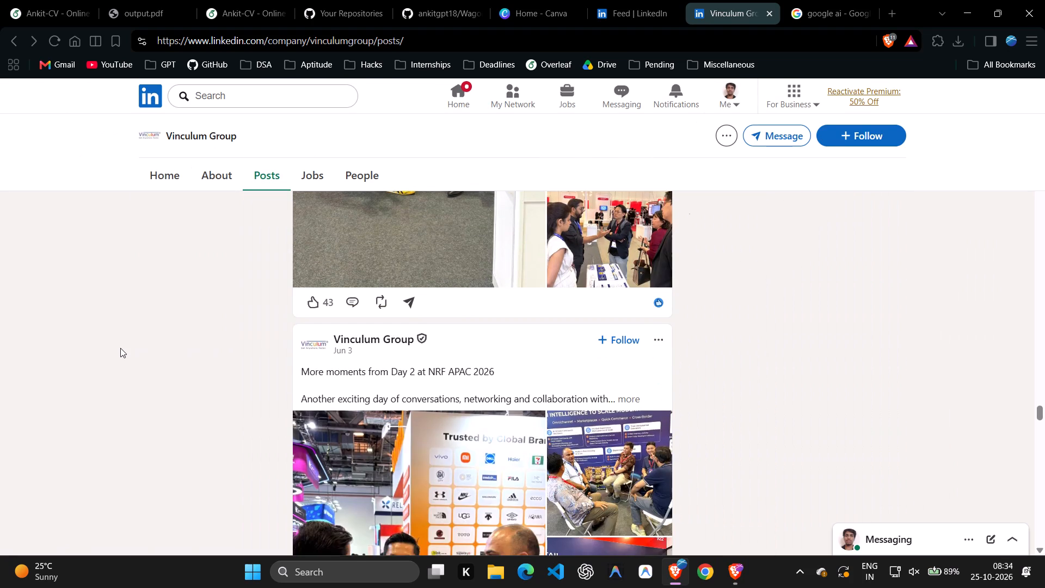
{"action": "scroll", "coordinate": [276, 397], "scroll_direction": "down", "scroll_amount": 2}
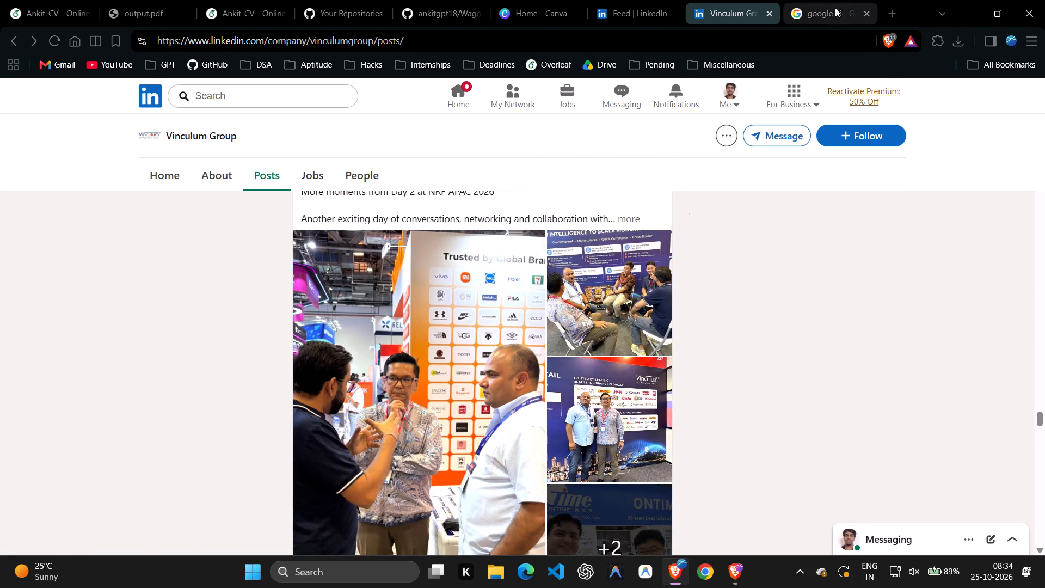
Close the Vinculum Group LinkedIn page and the Google AI search tab.
{"action": "left_click", "coordinate": [773, 10]}
{"action": "left_click", "coordinate": [773, 10]}
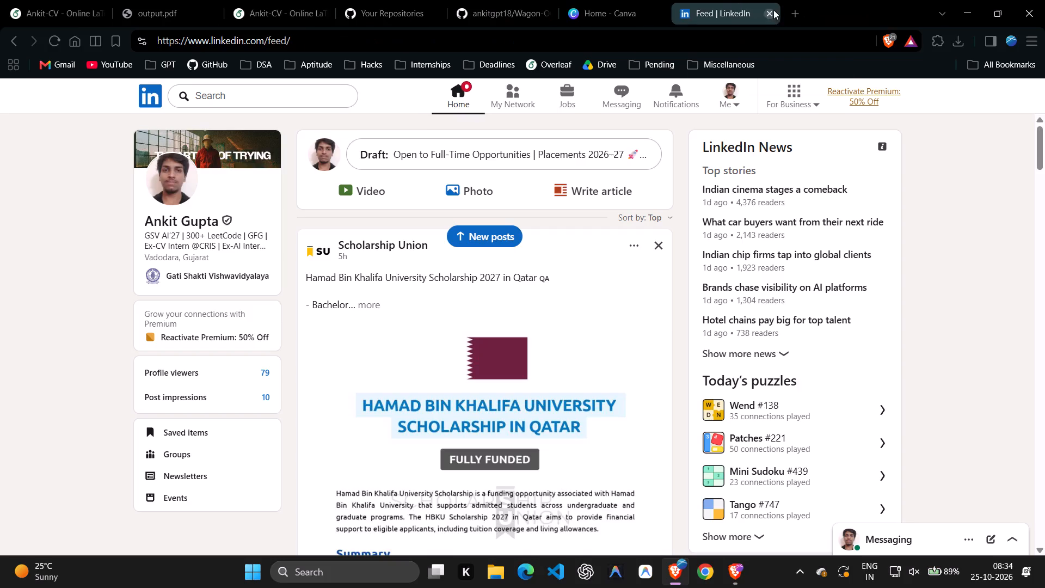
Open a new blank tab, return to the LinkedIn home feed, load the new posts and browse them.
{"action": "left_click", "coordinate": [802, 13]}
{"action": "left_click", "coordinate": [705, 0]}
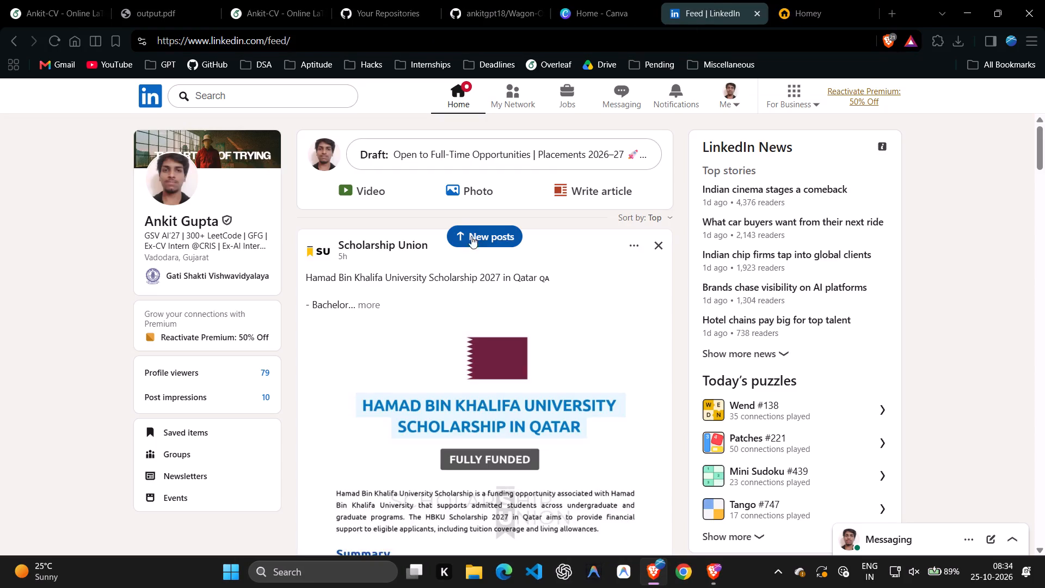
{"action": "left_click", "coordinate": [484, 234]}
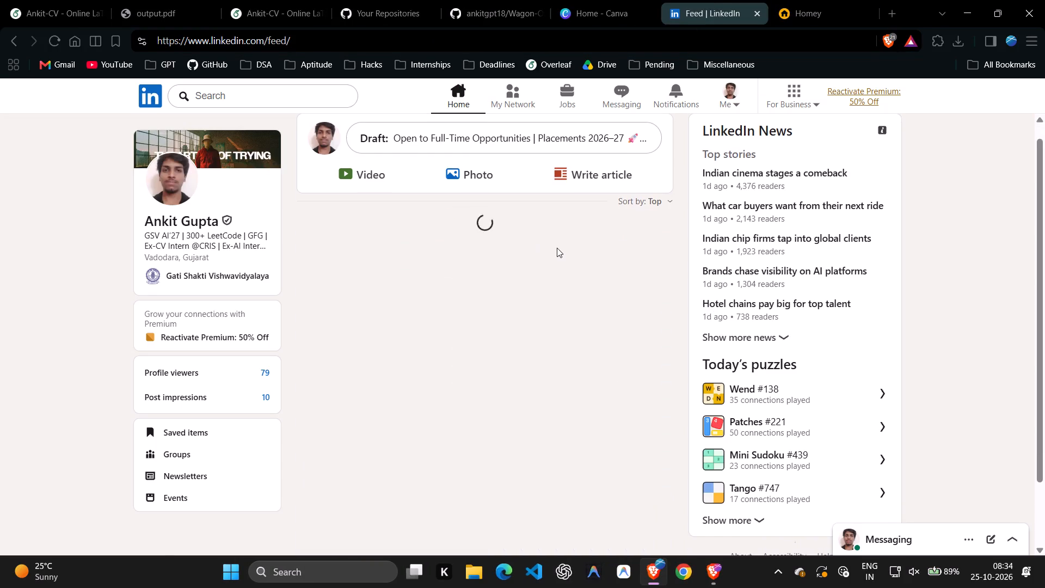
{"action": "scroll", "coordinate": [557, 248], "scroll_direction": "down", "scroll_amount": 1}
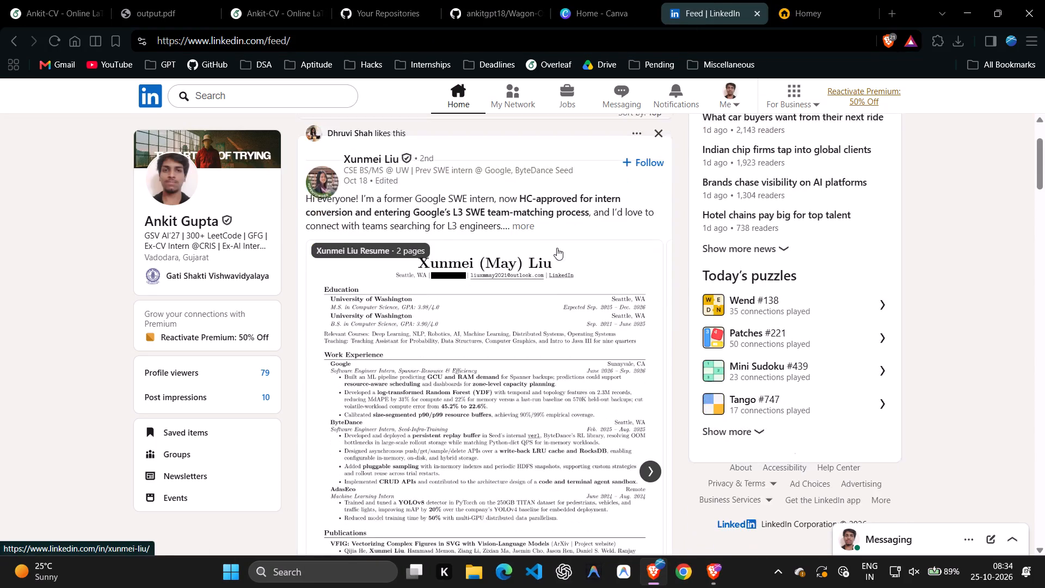
{"action": "scroll", "coordinate": [557, 248], "scroll_direction": "down", "scroll_amount": 2}
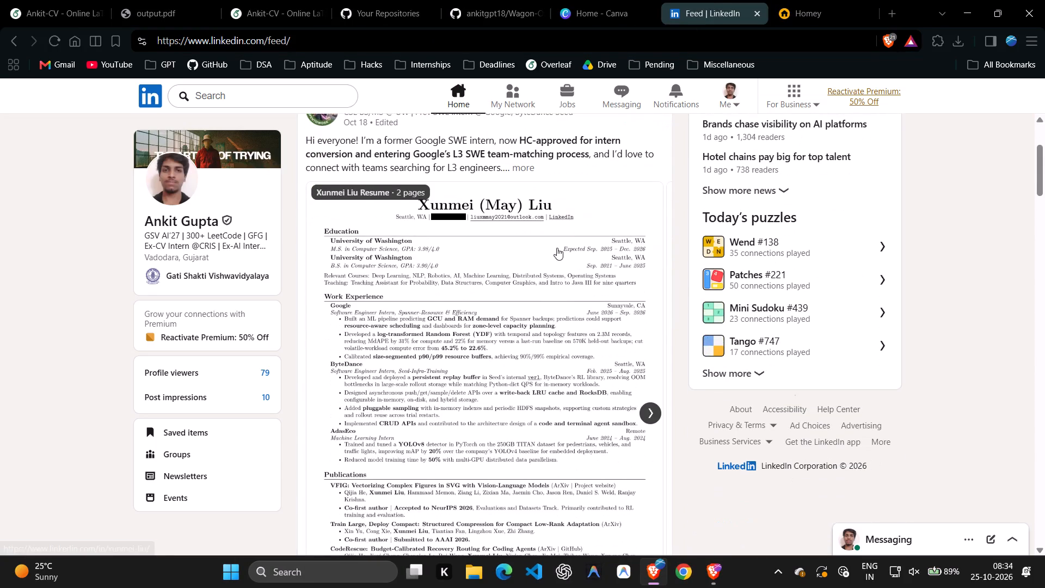
{"action": "scroll", "coordinate": [557, 248], "scroll_direction": "down", "scroll_amount": 4}
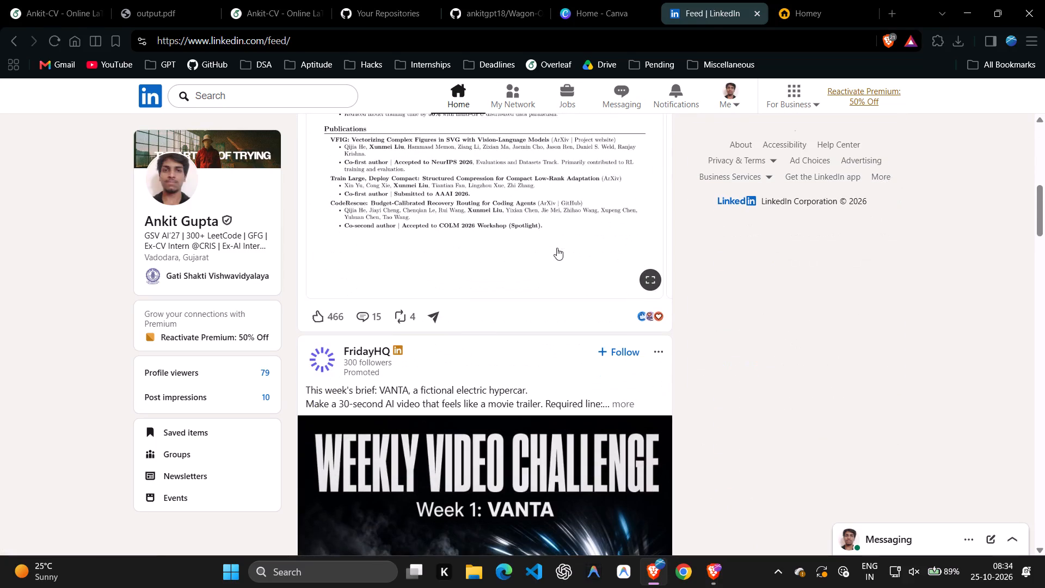
{"action": "left_click", "coordinate": [824, 0]}
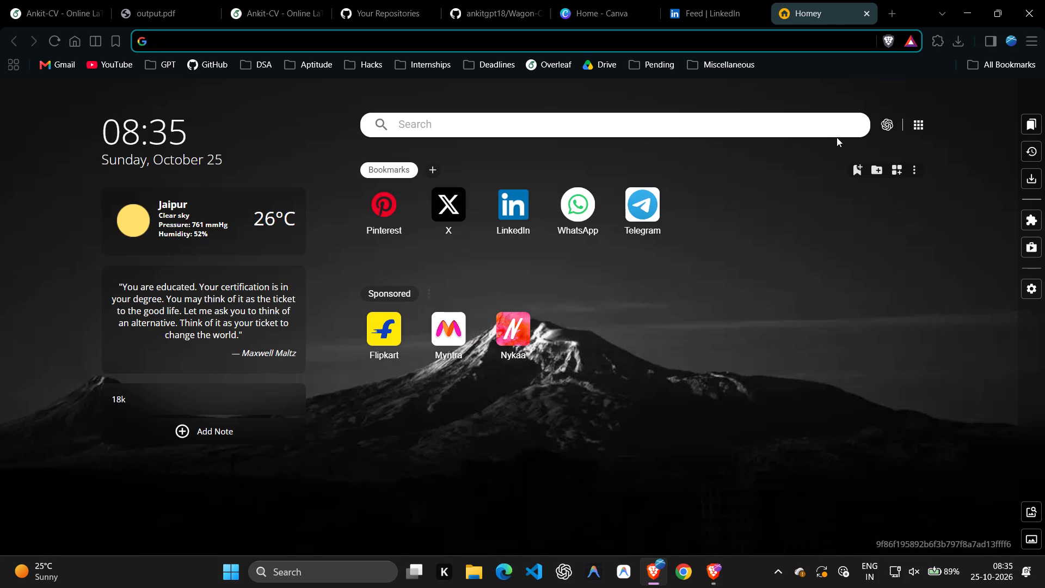
{"action": "left_click", "coordinate": [1019, 40]}
{"action": "left_click", "coordinate": [852, 221]}
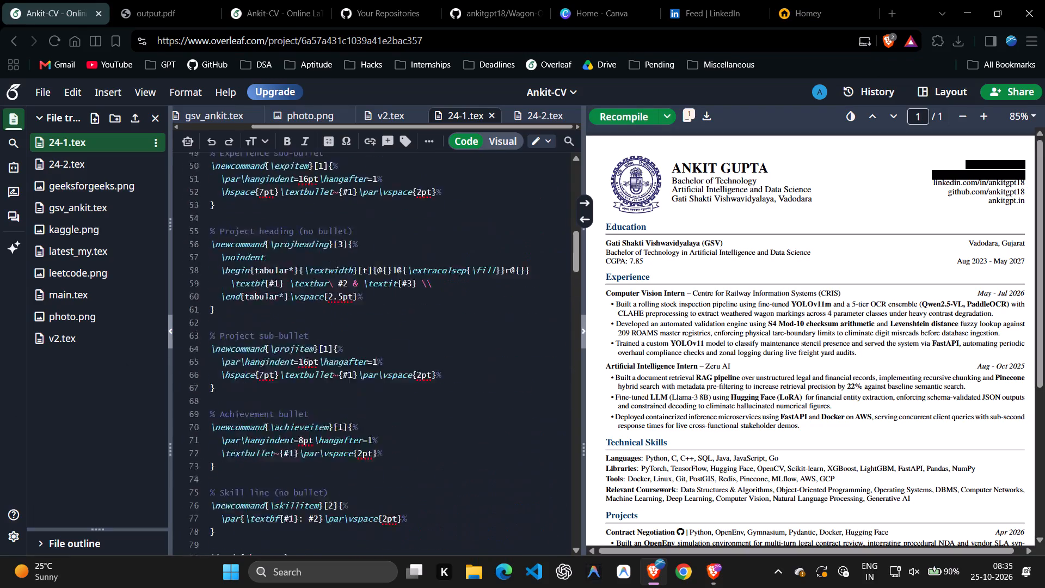
{"action": "scroll", "coordinate": [457, 247], "scroll_direction": "up", "scroll_amount": 3}
{"action": "scroll", "coordinate": [457, 247], "scroll_direction": "down", "scroll_amount": 6}
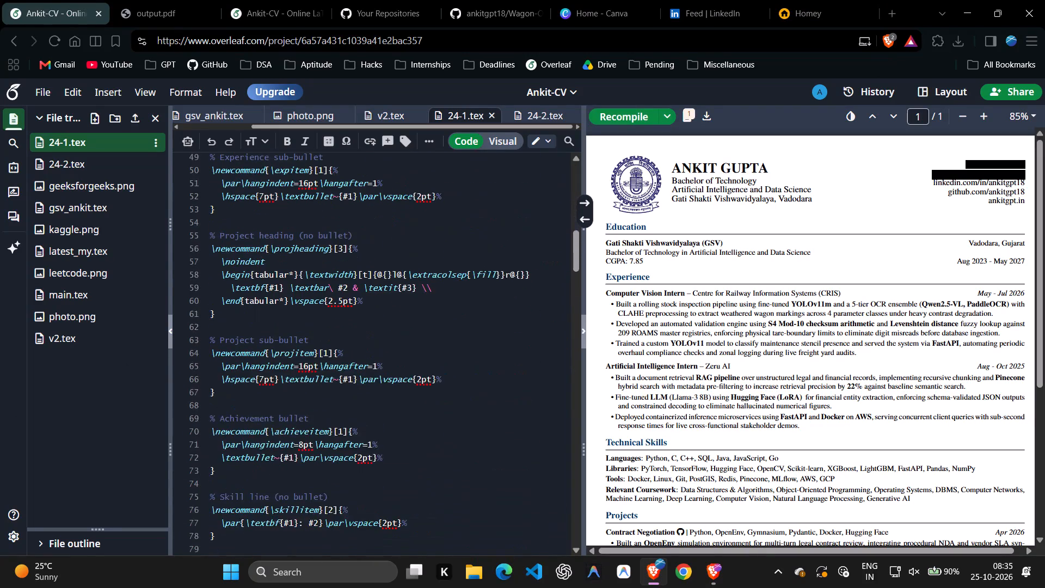
{"action": "scroll", "coordinate": [457, 247], "scroll_direction": "down", "scroll_amount": 6}
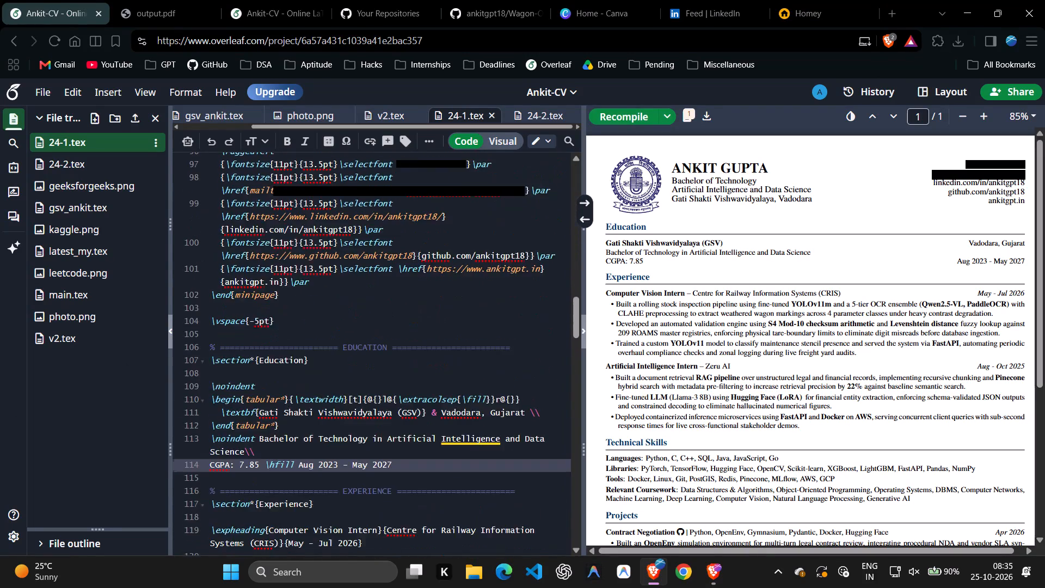
{"action": "scroll", "coordinate": [457, 247], "scroll_direction": "down", "scroll_amount": 2}
{"action": "left_click", "coordinate": [260, 321]}
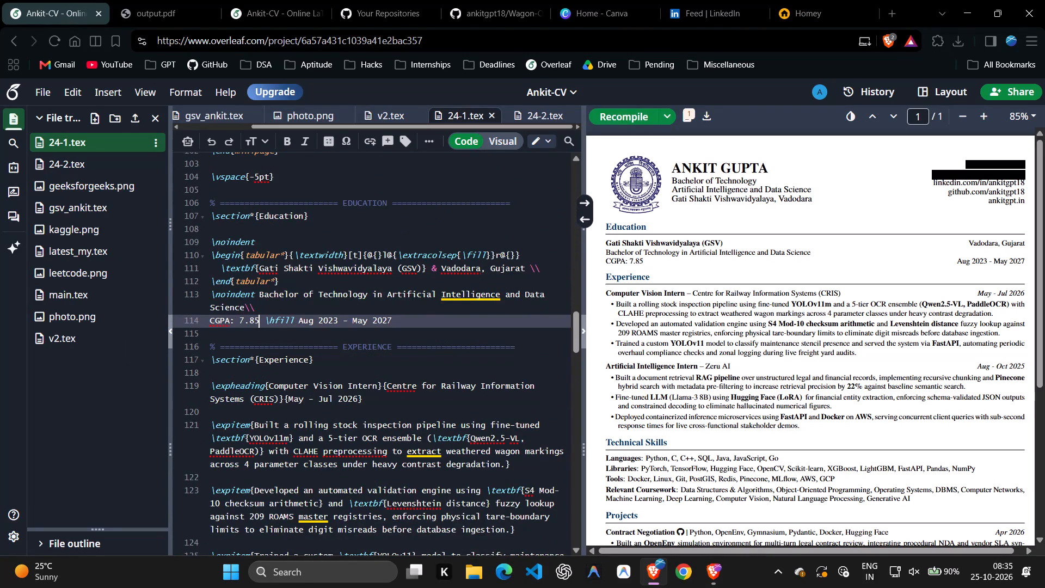
{"action": "key", "text": "BackSpace"}
{"action": "key", "text": "BackSpace"}
{"action": "type", "text": "33"}
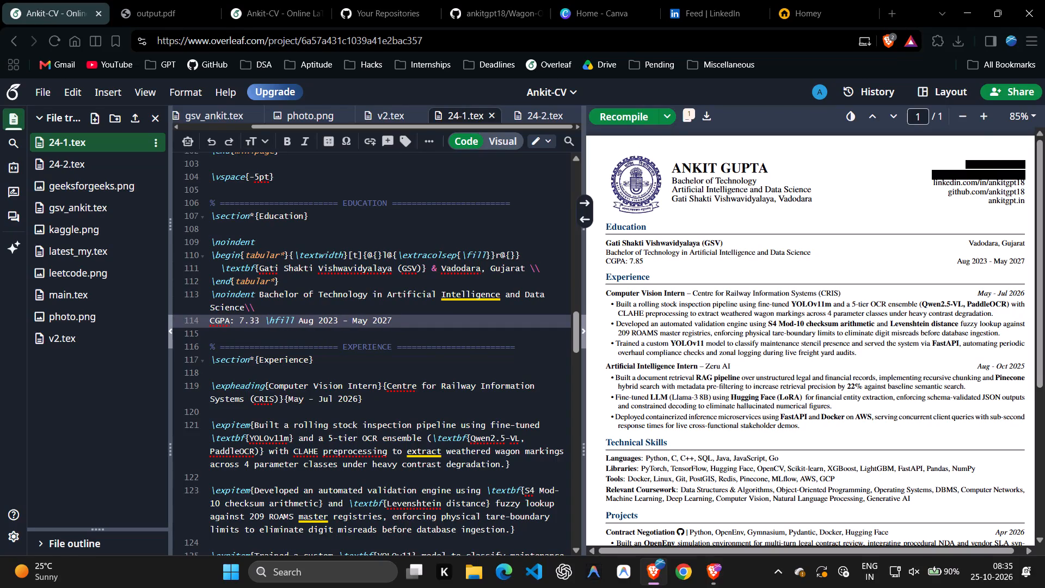
Recompile the CV and check the whole page in the PDF preview, zoomed to 76%.
{"action": "left_click", "coordinate": [632, 113]}
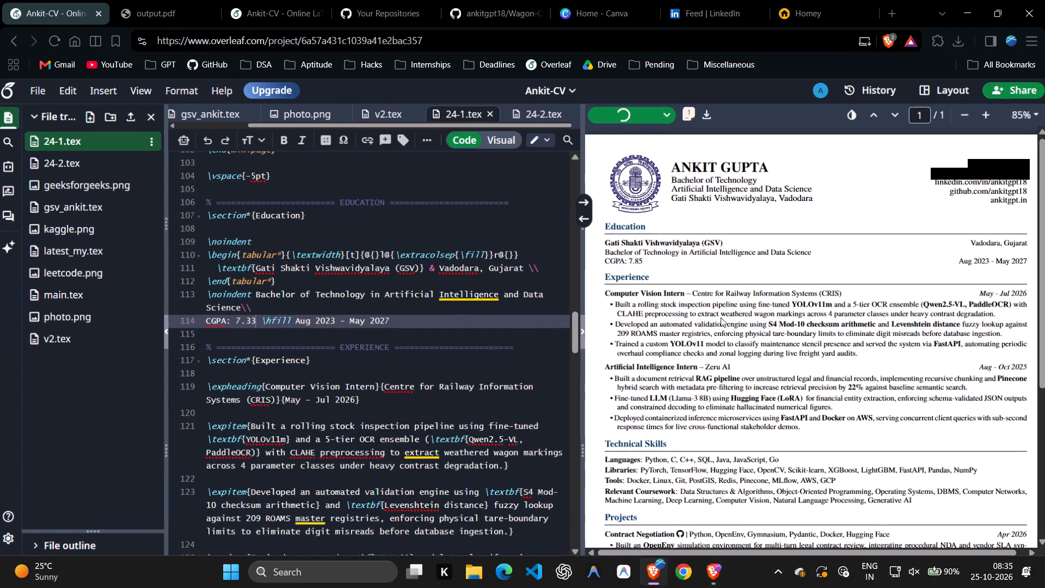
{"action": "scroll", "coordinate": [721, 317], "scroll_direction": "up", "scroll_amount": 1}
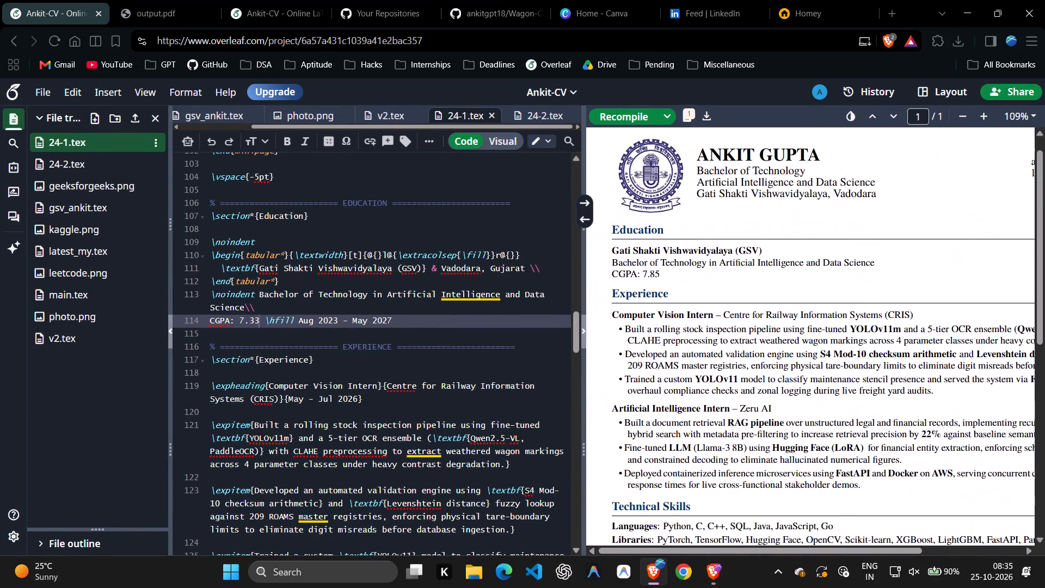
{"action": "scroll", "coordinate": [721, 317], "scroll_direction": "up", "scroll_amount": 1}
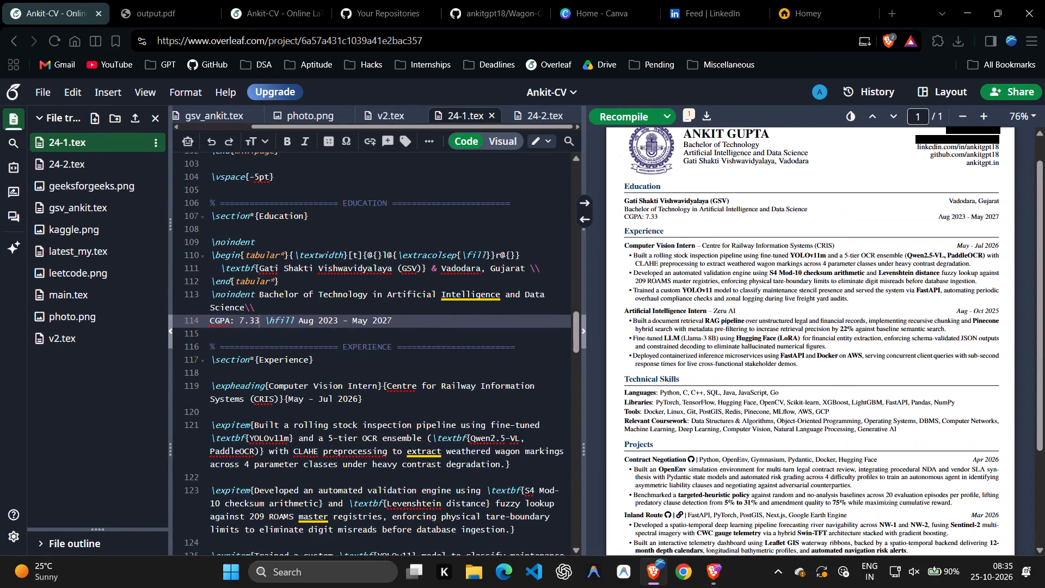
{"action": "scroll", "coordinate": [721, 317], "scroll_direction": "down", "scroll_amount": 2}
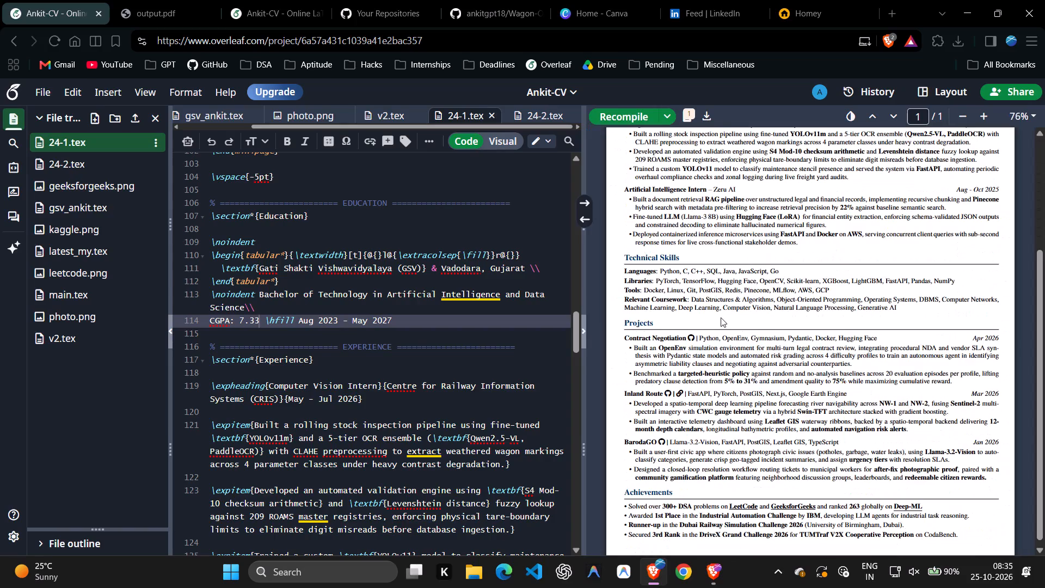
Review the compiled CV in the PDF preview from the header down to Achievements, zoomed to 77%.
{"action": "scroll", "coordinate": [721, 317], "scroll_direction": "up", "scroll_amount": 2}
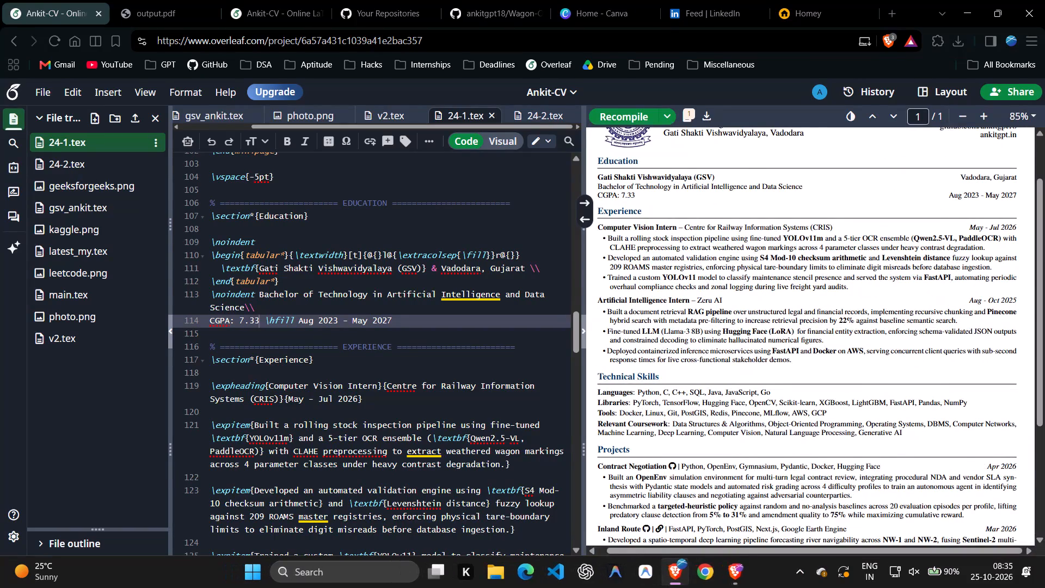
{"action": "scroll", "coordinate": [721, 317], "scroll_direction": "down", "scroll_amount": 3}
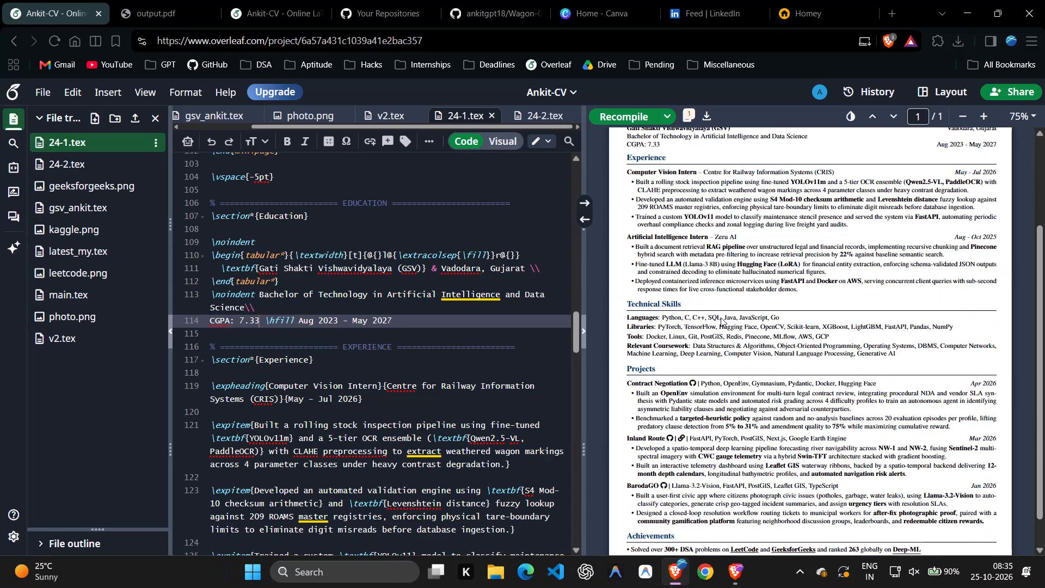
{"action": "scroll", "coordinate": [721, 317], "scroll_direction": "up", "scroll_amount": 1}
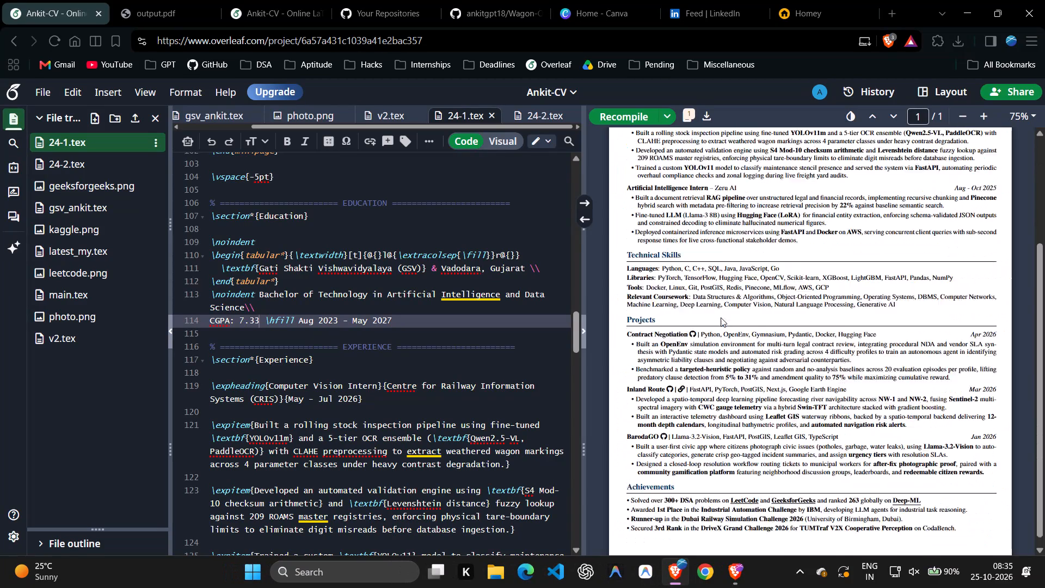
{"action": "scroll", "coordinate": [721, 317], "scroll_direction": "up", "scroll_amount": 2}
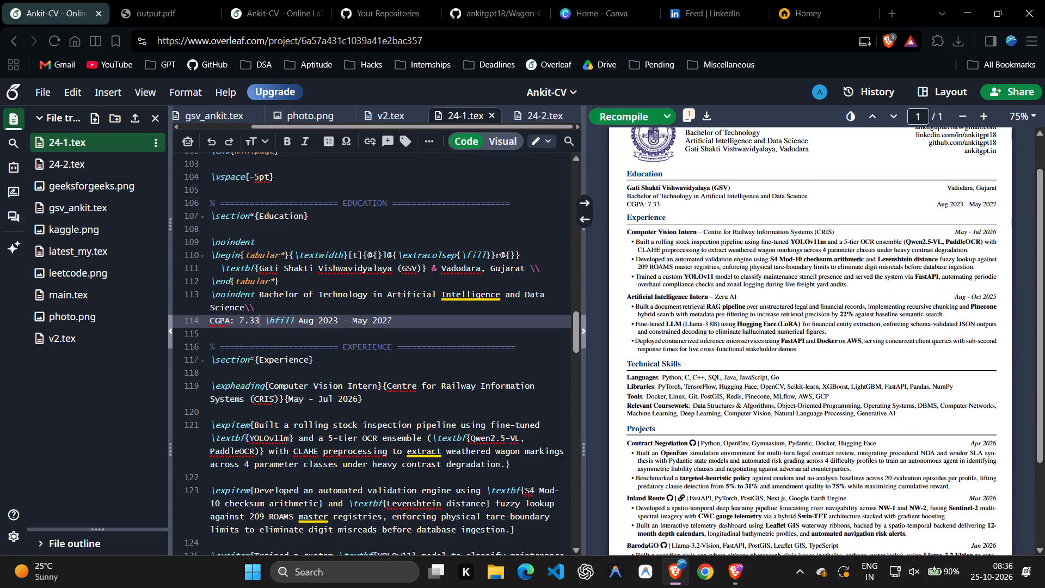
{"action": "scroll", "coordinate": [721, 317], "scroll_direction": "up", "scroll_amount": 1}
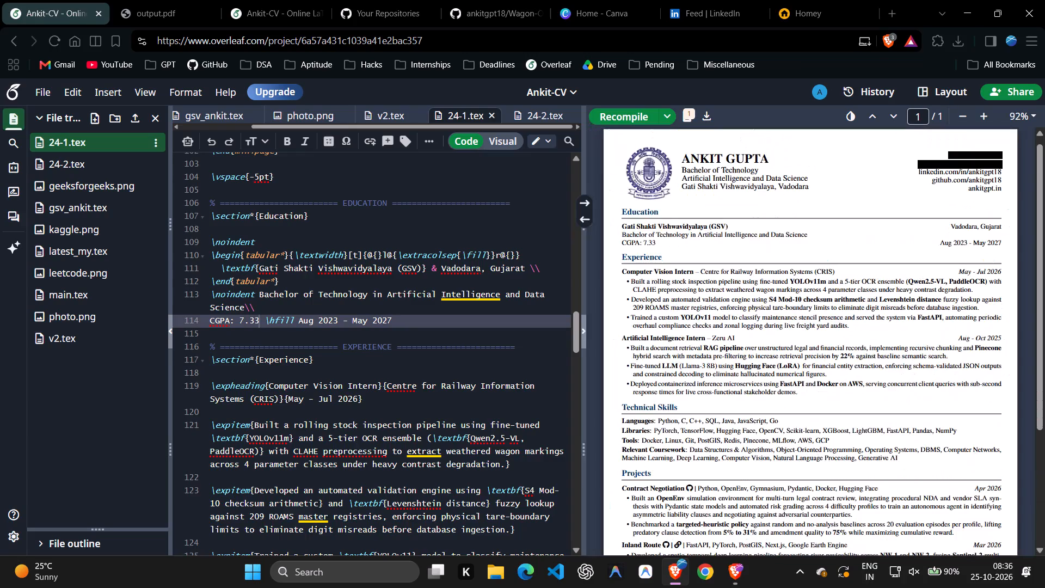
{"action": "scroll", "coordinate": [721, 317], "scroll_direction": "down", "scroll_amount": 3}
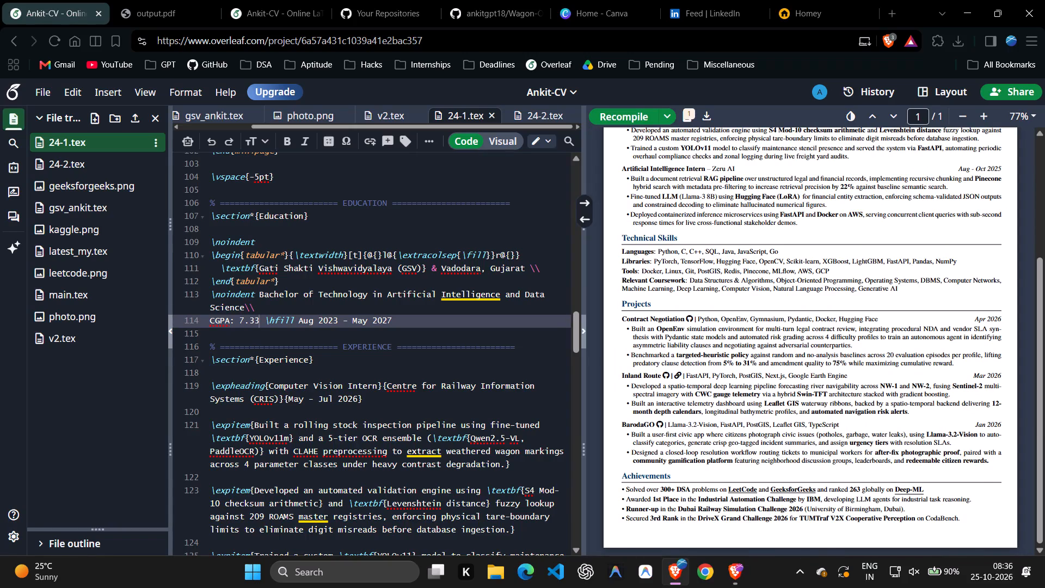
{"action": "scroll", "coordinate": [721, 317], "scroll_direction": "up", "scroll_amount": 2}
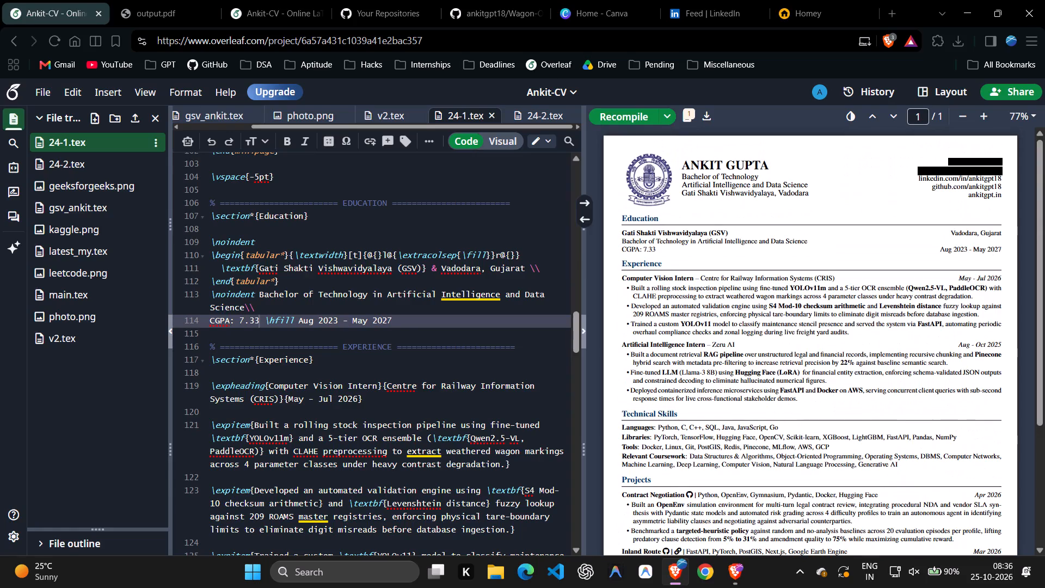
Look over the downloaded output.pdf version of the CV for comparison.
{"action": "left_click", "coordinate": [212, 0]}
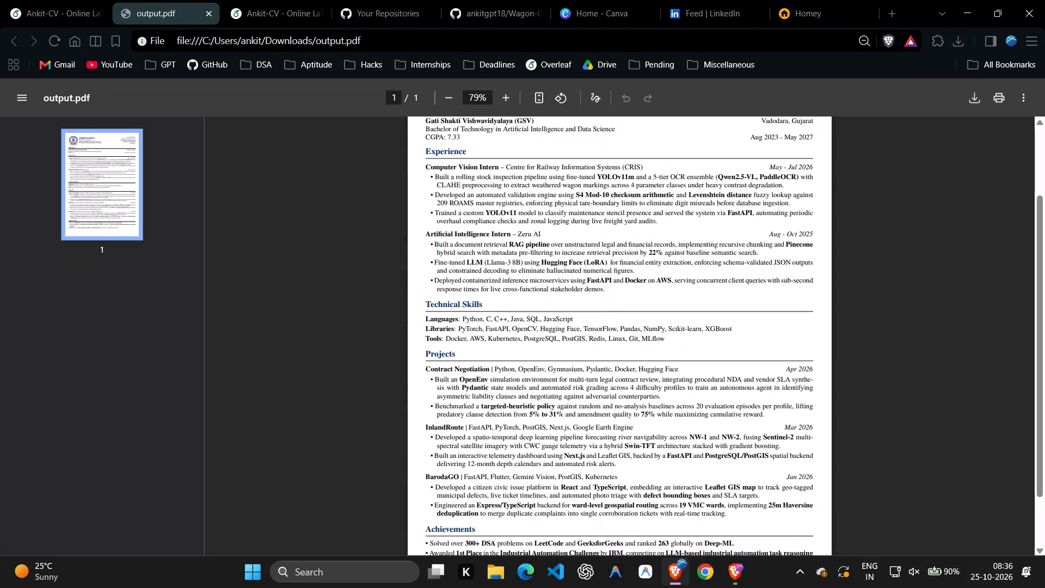
{"action": "scroll", "coordinate": [531, 316], "scroll_direction": "up", "scroll_amount": 3}
{"action": "scroll", "coordinate": [531, 316], "scroll_direction": "down", "scroll_amount": 4}
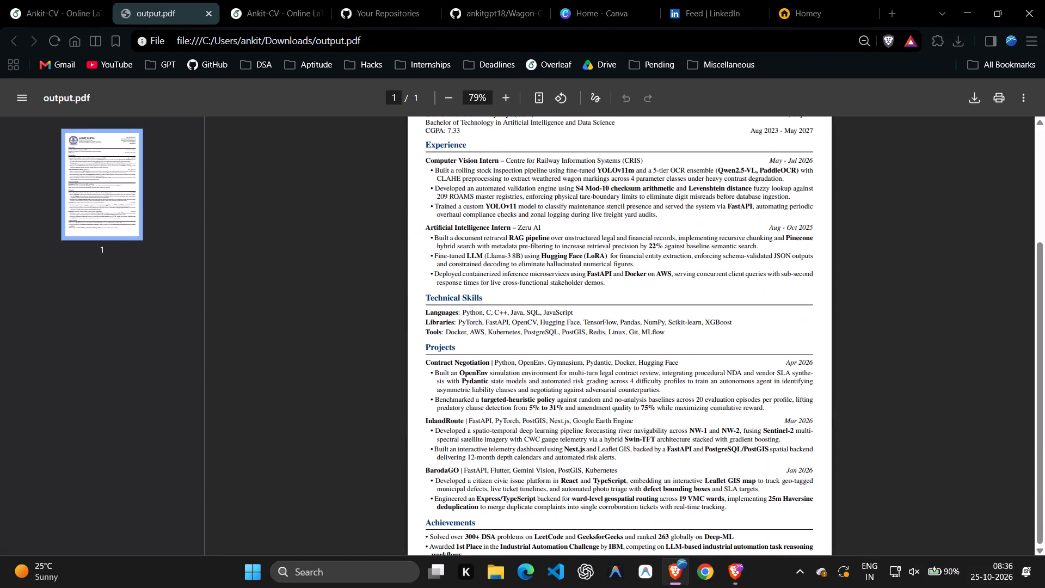
Close the output.pdf, Your Repositories, Wagon repository and Canva tabs.
{"action": "left_click", "coordinate": [0, 0]}
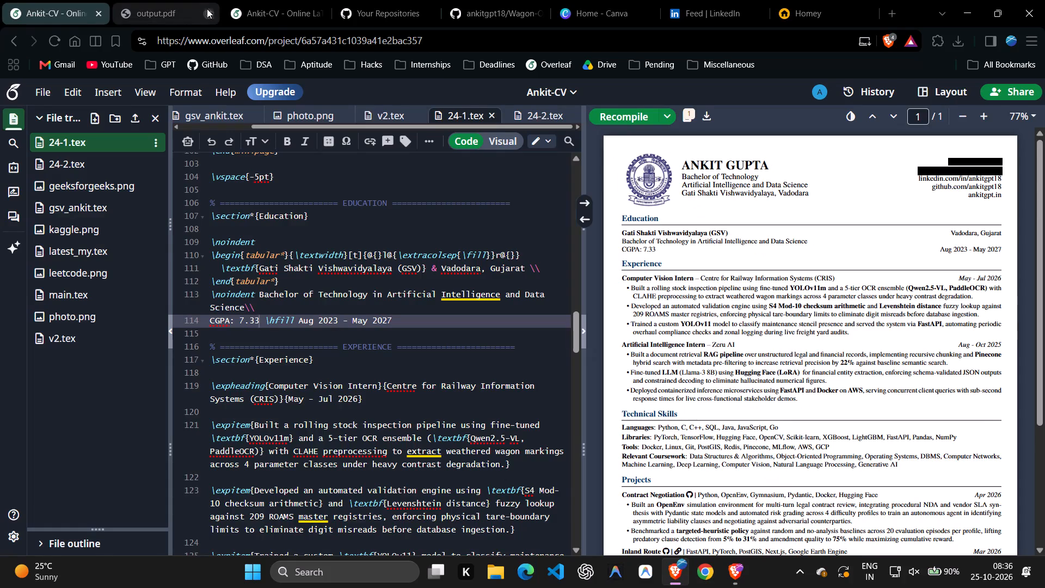
{"action": "left_click", "coordinate": [210, 11]}
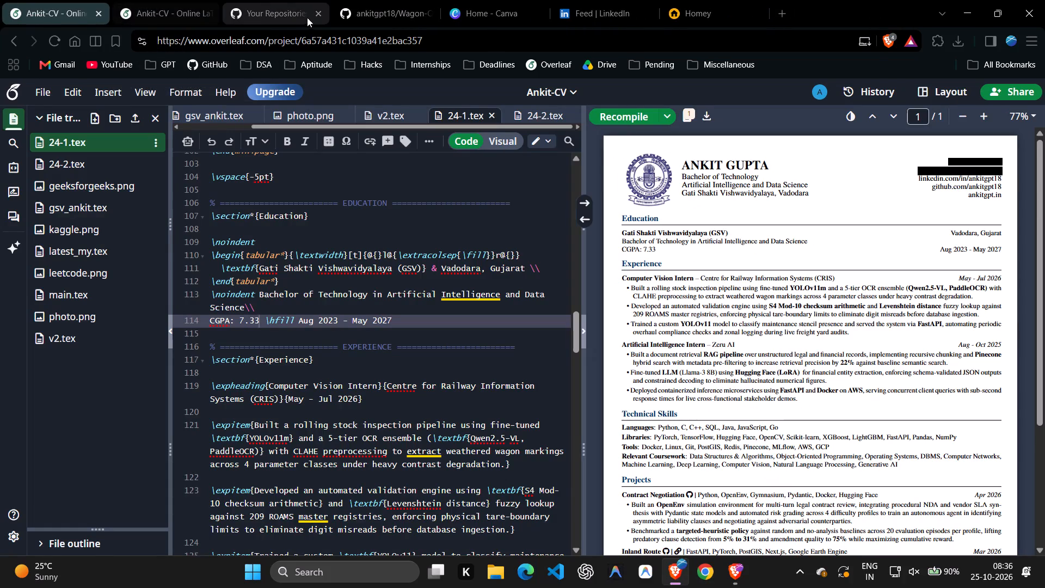
{"action": "left_click", "coordinate": [318, 17]}
{"action": "left_click", "coordinate": [318, 17]}
{"action": "left_click", "coordinate": [318, 17]}
{"action": "left_click", "coordinate": [318, 17]}
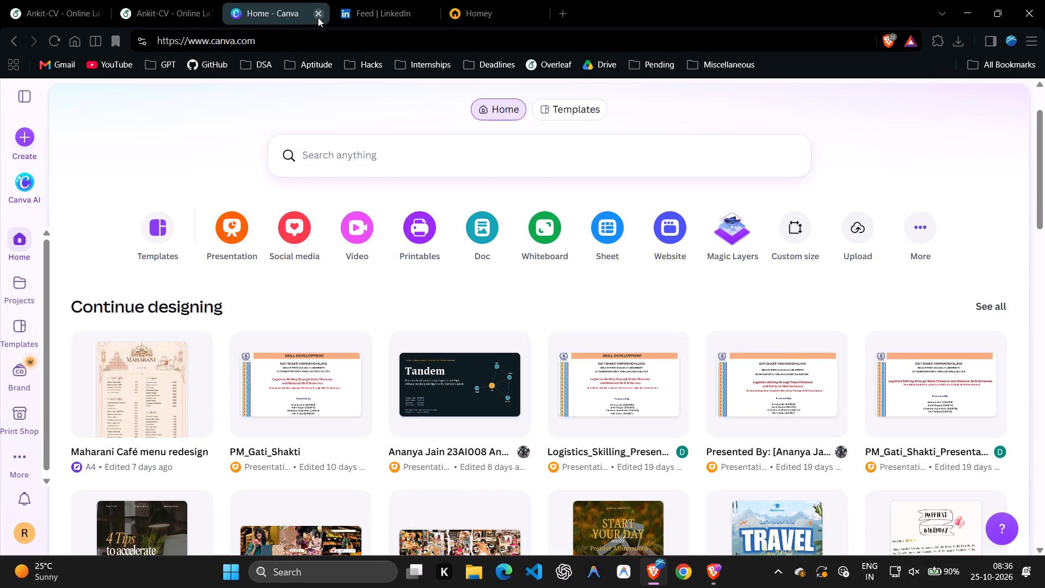
{"action": "left_click", "coordinate": [318, 17]}
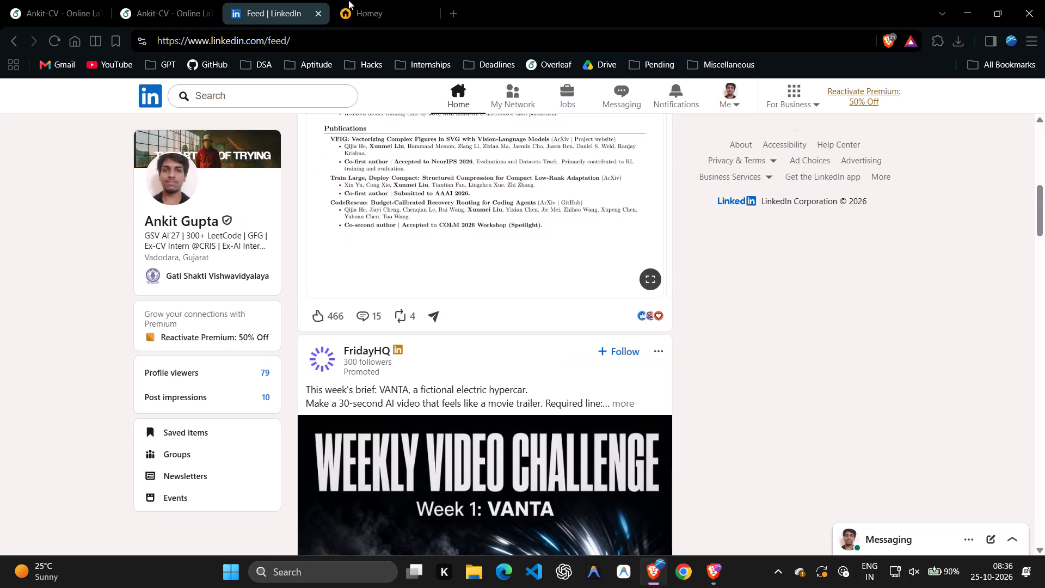
Look through the remaining tabs and browse the posts on the LinkedIn home feed.
{"action": "left_click", "coordinate": [365, 0]}
{"action": "left_click", "coordinate": [67, 0]}
{"action": "left_click", "coordinate": [354, 0]}
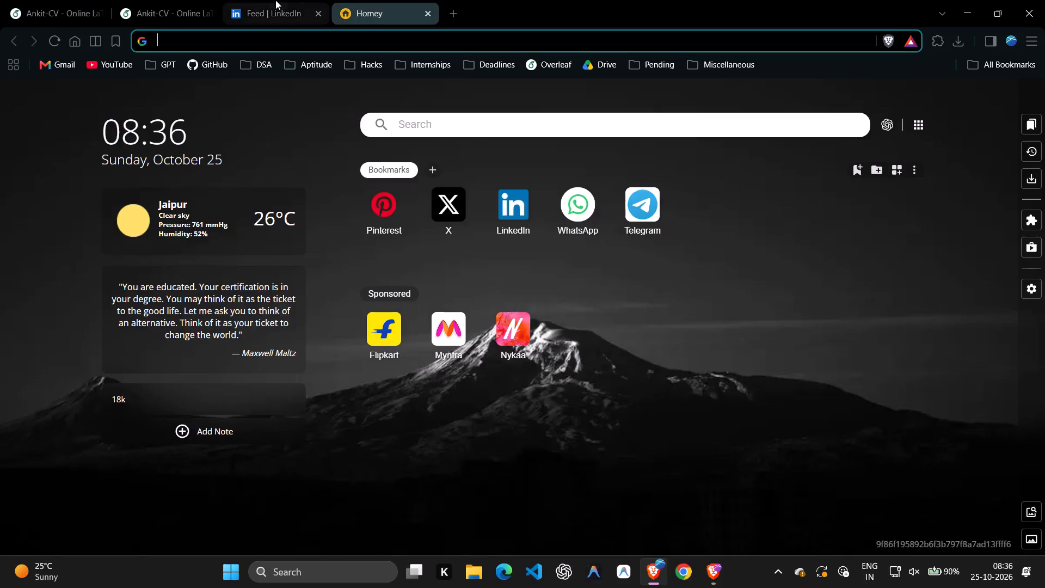
{"action": "left_click", "coordinate": [275, 0]}
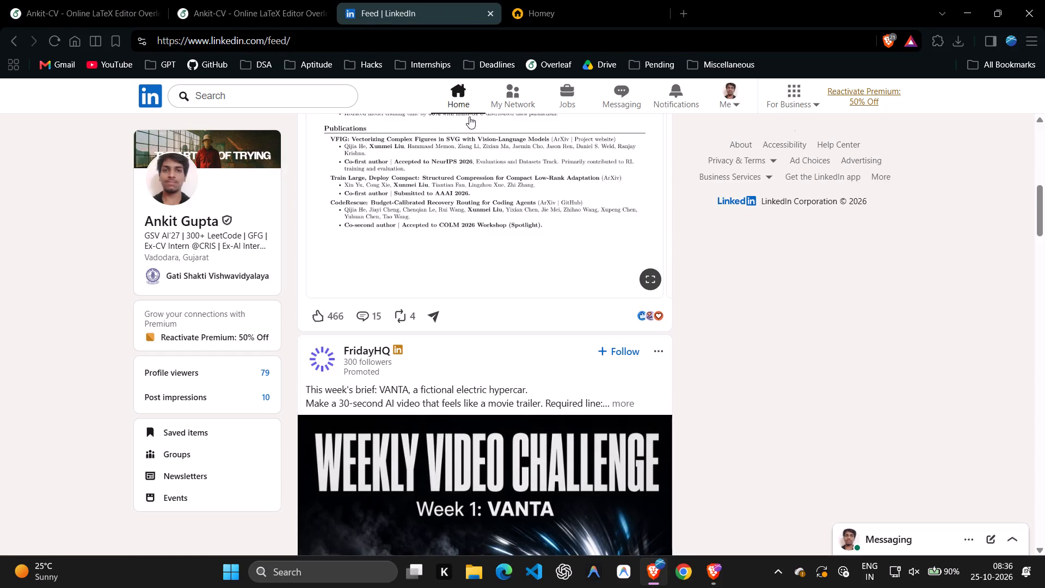
{"action": "left_click", "coordinate": [455, 97]}
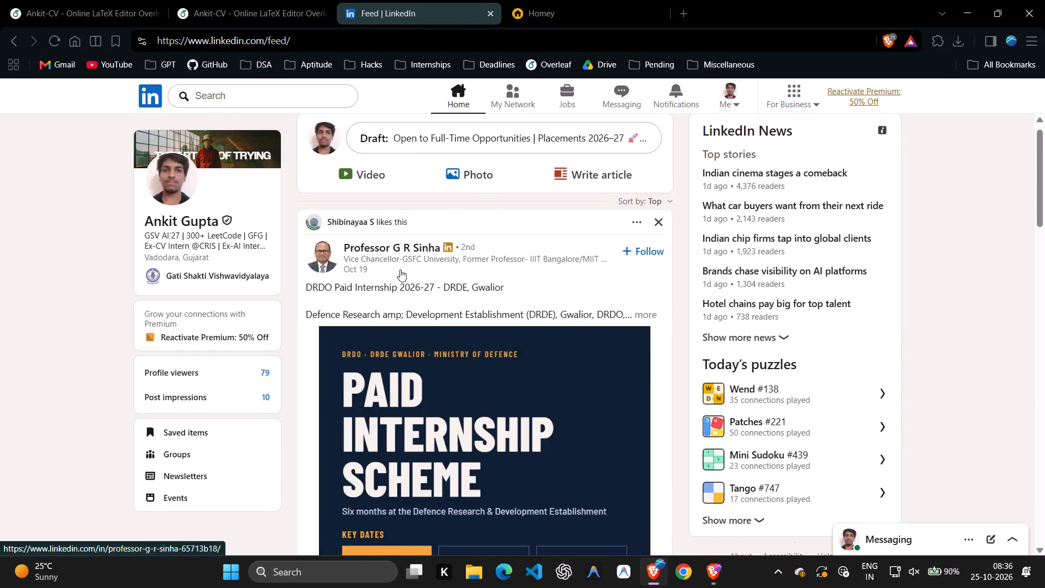
{"action": "scroll", "coordinate": [400, 269], "scroll_direction": "down", "scroll_amount": 7}
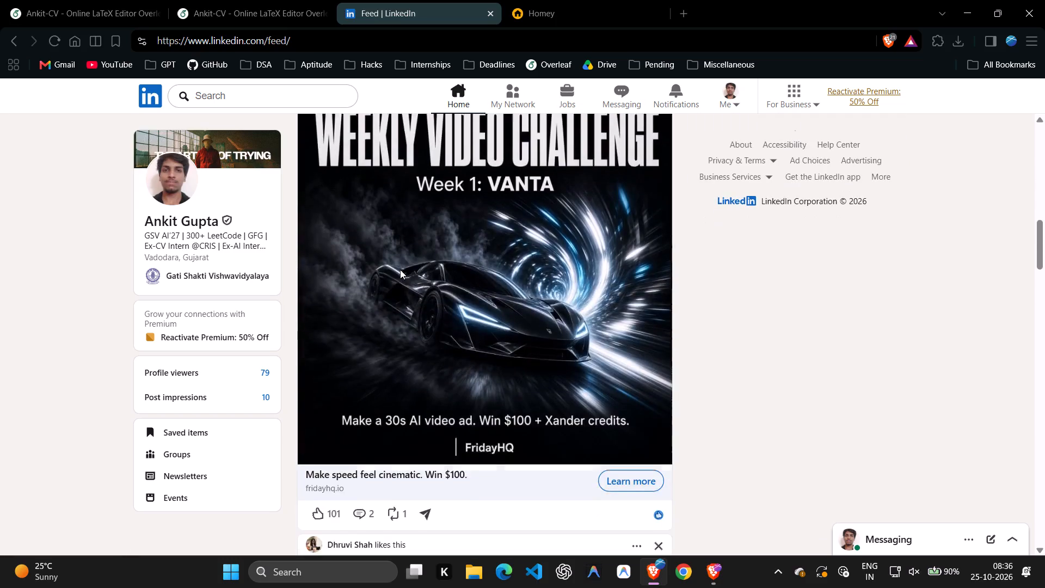
{"action": "scroll", "coordinate": [400, 269], "scroll_direction": "down", "scroll_amount": 4}
Return to the Overleaf CV and read through its PDF preview and the 24-1.tex source from Experience to Projects.
{"action": "left_click", "coordinate": [100, 0]}
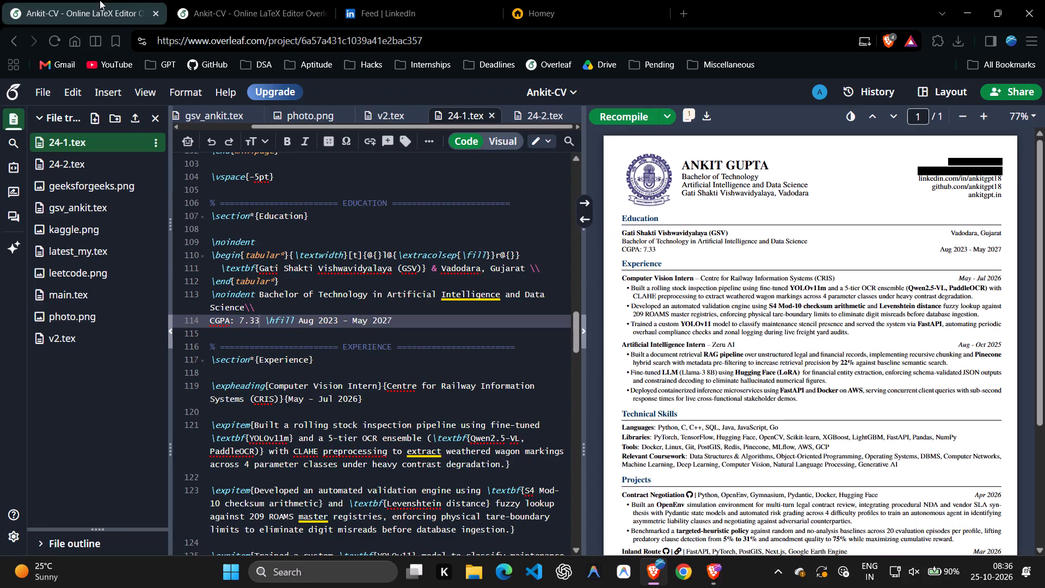
{"action": "scroll", "coordinate": [718, 326], "scroll_direction": "down", "scroll_amount": 2}
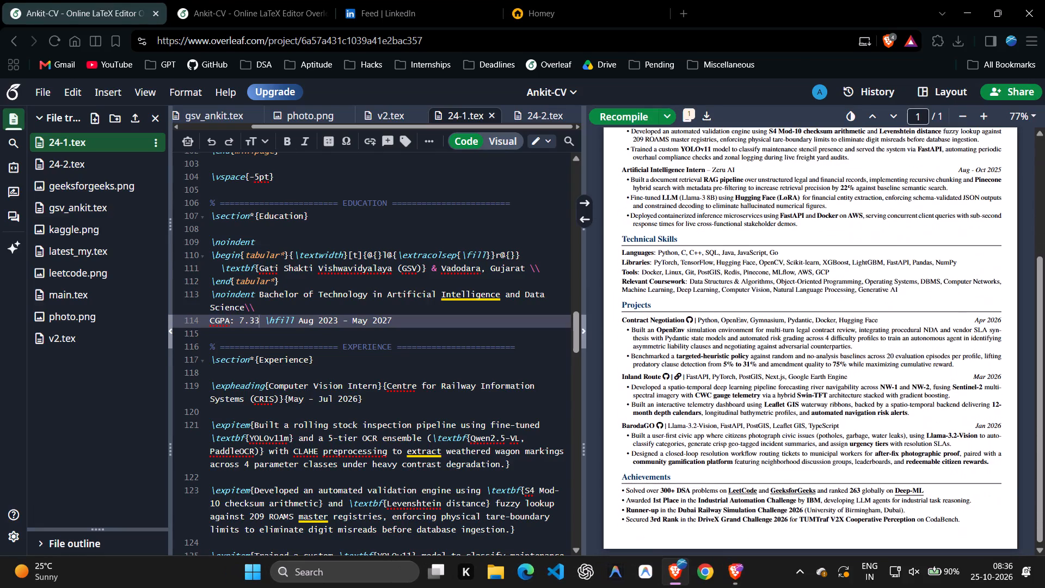
{"action": "scroll", "coordinate": [718, 326], "scroll_direction": "down", "scroll_amount": 1}
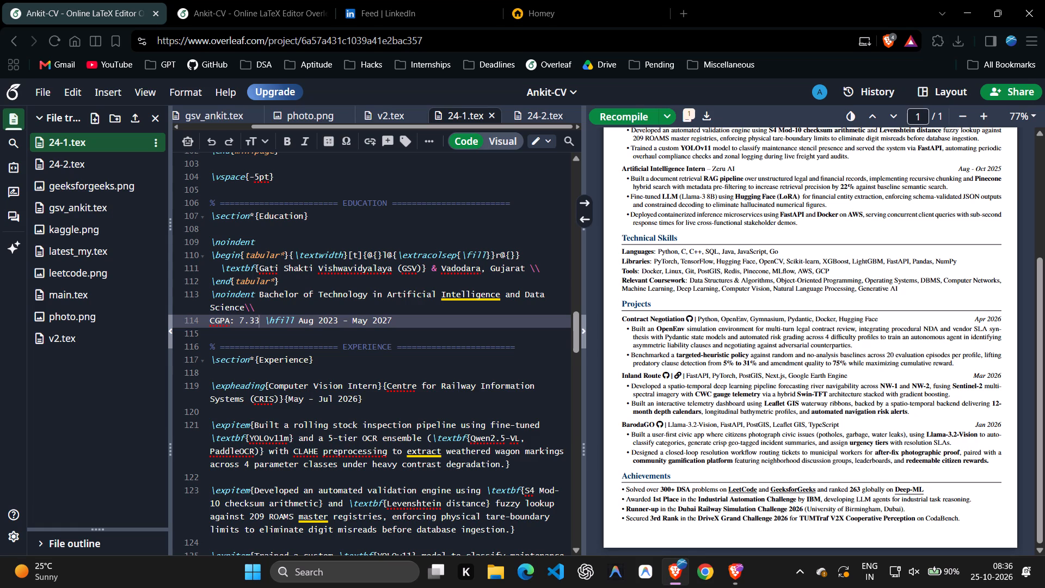
{"action": "scroll", "coordinate": [467, 443], "scroll_direction": "down", "scroll_amount": 6}
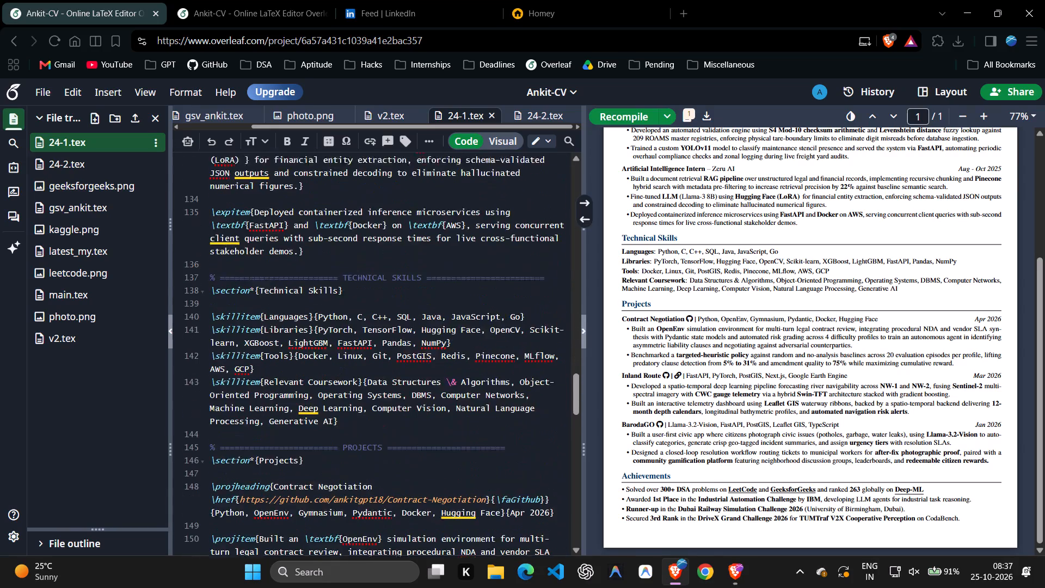
{"action": "scroll", "coordinate": [467, 443], "scroll_direction": "down", "scroll_amount": 4}
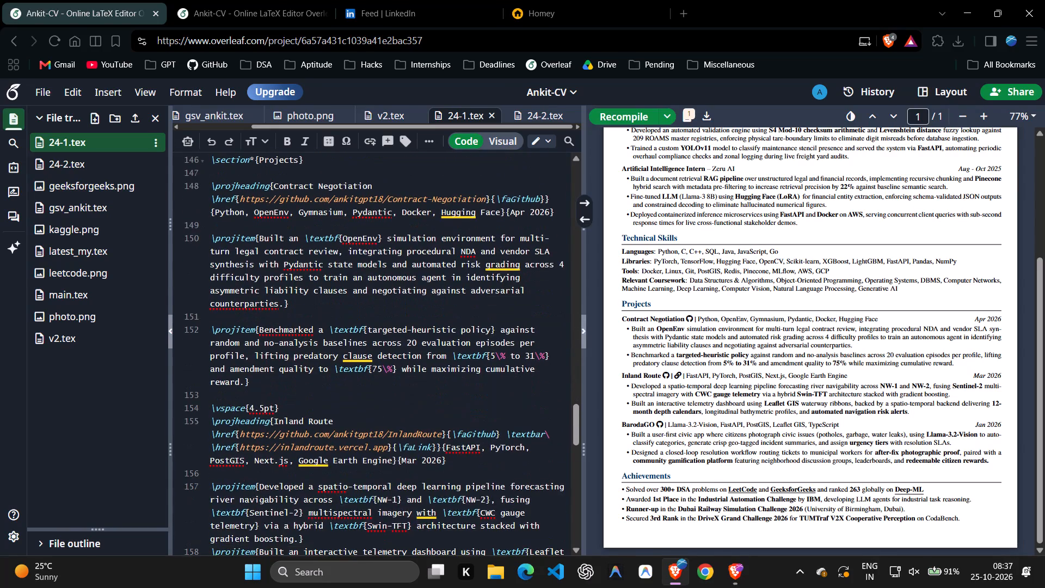
{"action": "scroll", "coordinate": [467, 443], "scroll_direction": "down", "scroll_amount": 5}
{"action": "scroll", "coordinate": [467, 443], "scroll_direction": "up", "scroll_amount": 10}
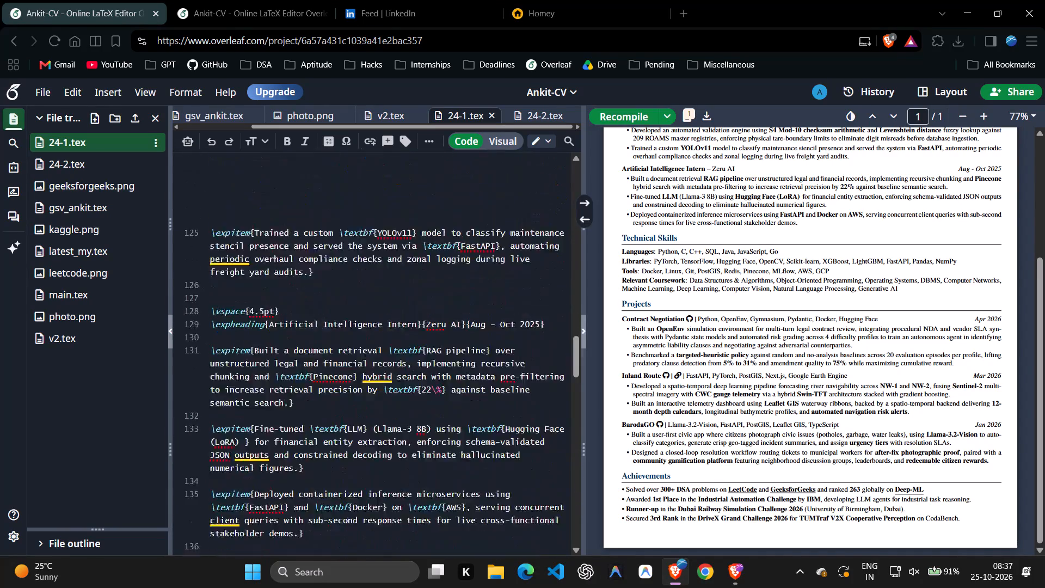
{"action": "scroll", "coordinate": [467, 443], "scroll_direction": "down", "scroll_amount": 5}
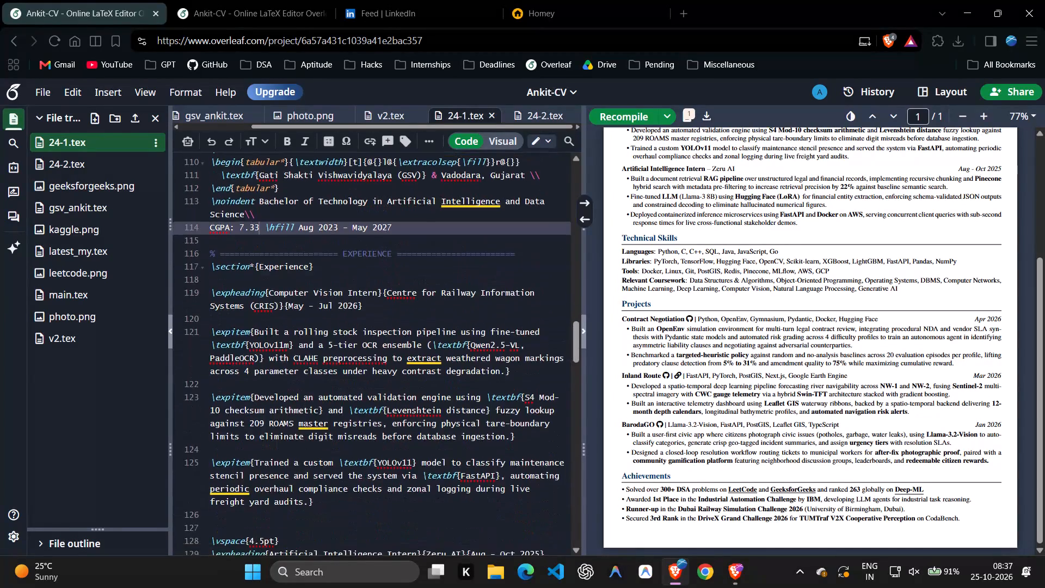
{"action": "scroll", "coordinate": [467, 443], "scroll_direction": "down", "scroll_amount": 5}
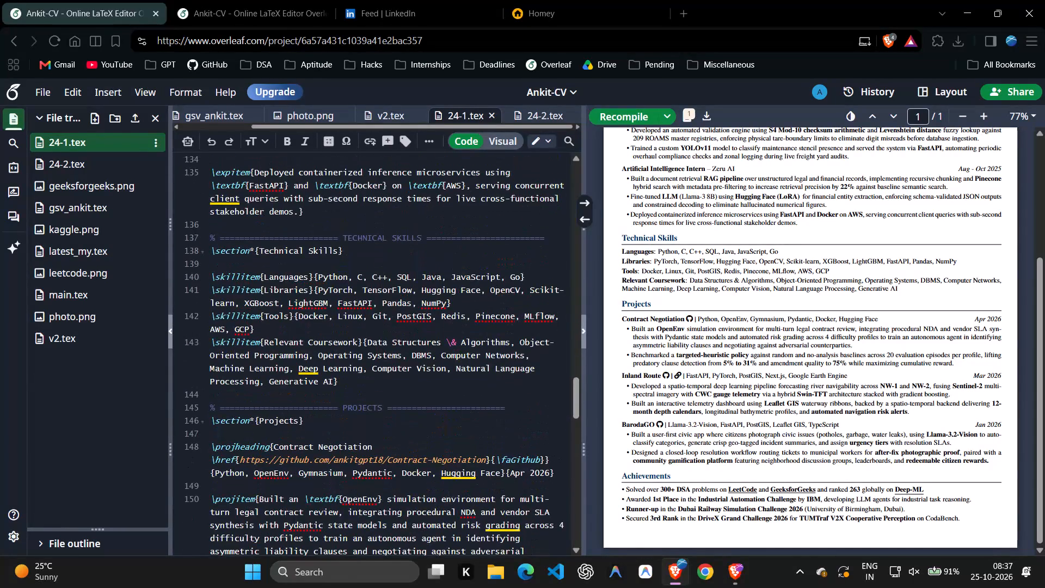
Replace DBMS with "Database Management System" in the Relevant Coursework line of Technical Skills in 24-1.tex.
{"action": "left_click", "coordinate": [429, 358]}
{"action": "key", "text": "BackSpace"}
{"action": "key", "text": "BackSpace"}
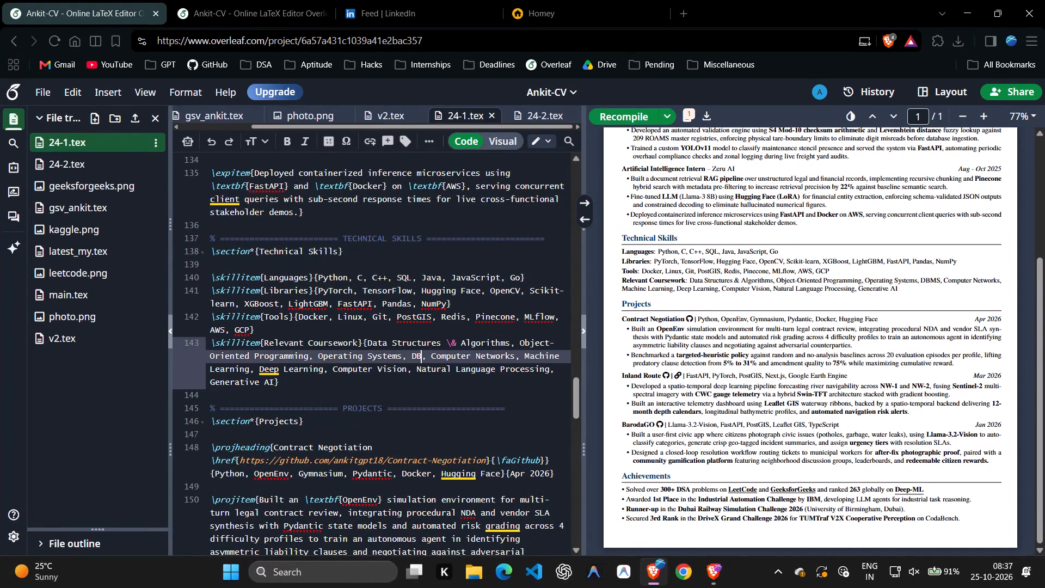
{"action": "key", "text": "BackSpace"}
{"action": "type", "text": "atabase"}
{"action": "key", "text": "space"}
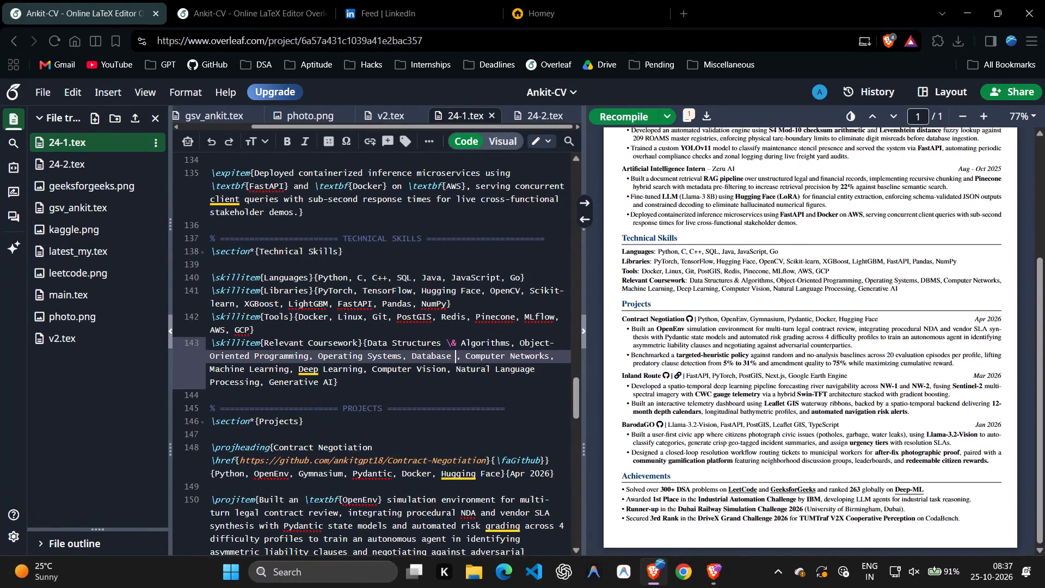
{"action": "type", "text": "MA"}
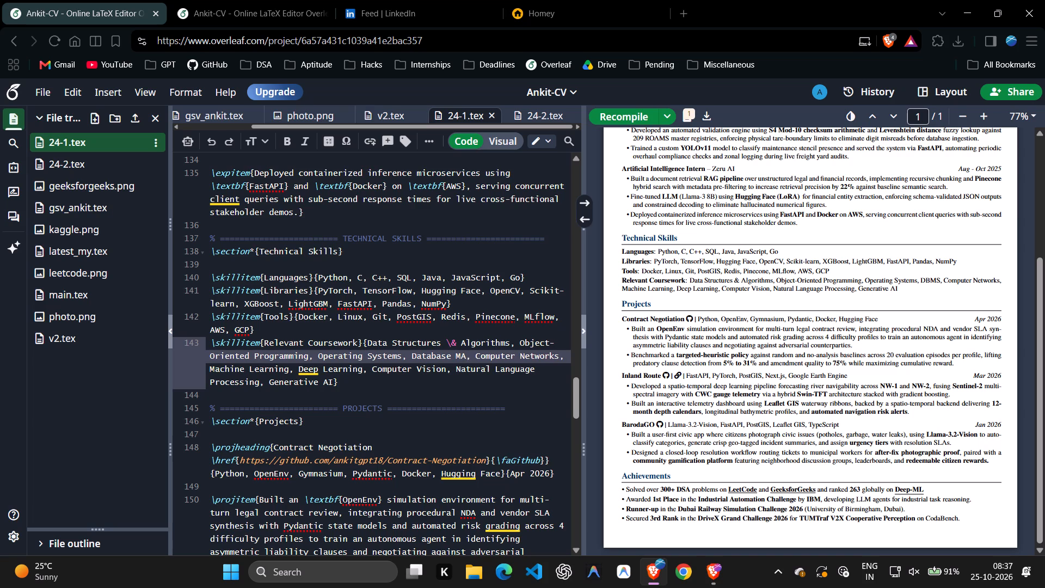
{"action": "key", "text": "a"}
{"action": "key", "text": "BackSpace"}
{"action": "key", "text": "BackSpace"}
{"action": "type", "text": "anagement"}
{"action": "key", "text": "space"}
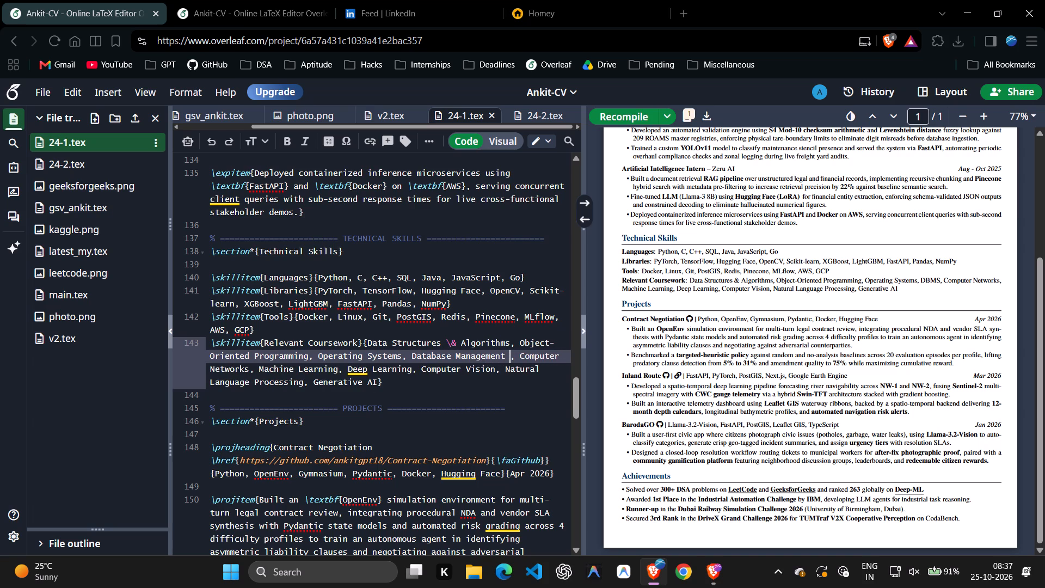
{"action": "type", "text": "System"}
Recompile the CV and check the Relevant Coursework lines and the upper sections in the PDF preview.
{"action": "left_click", "coordinate": [613, 120]}
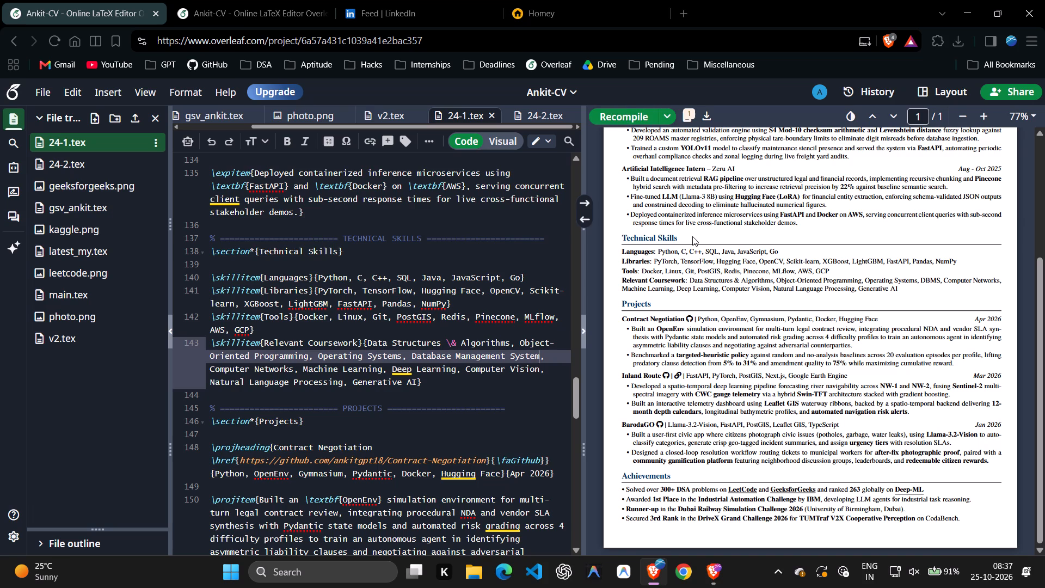
{"action": "scroll", "coordinate": [739, 316], "scroll_direction": "up", "scroll_amount": 1}
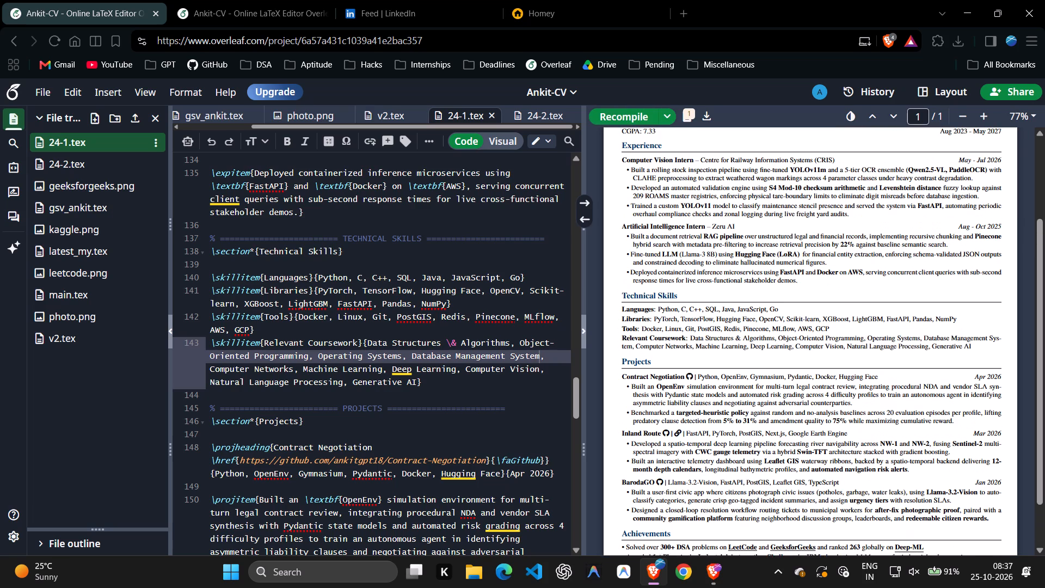
{"action": "scroll", "coordinate": [739, 316], "scroll_direction": "up", "scroll_amount": 1}
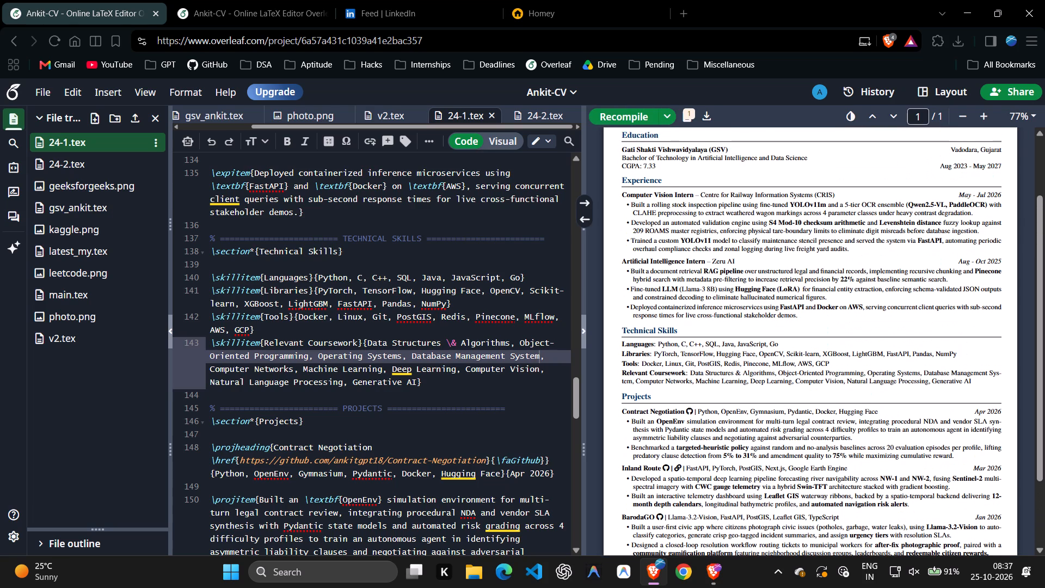
{"action": "scroll", "coordinate": [739, 316], "scroll_direction": "up", "scroll_amount": 1}
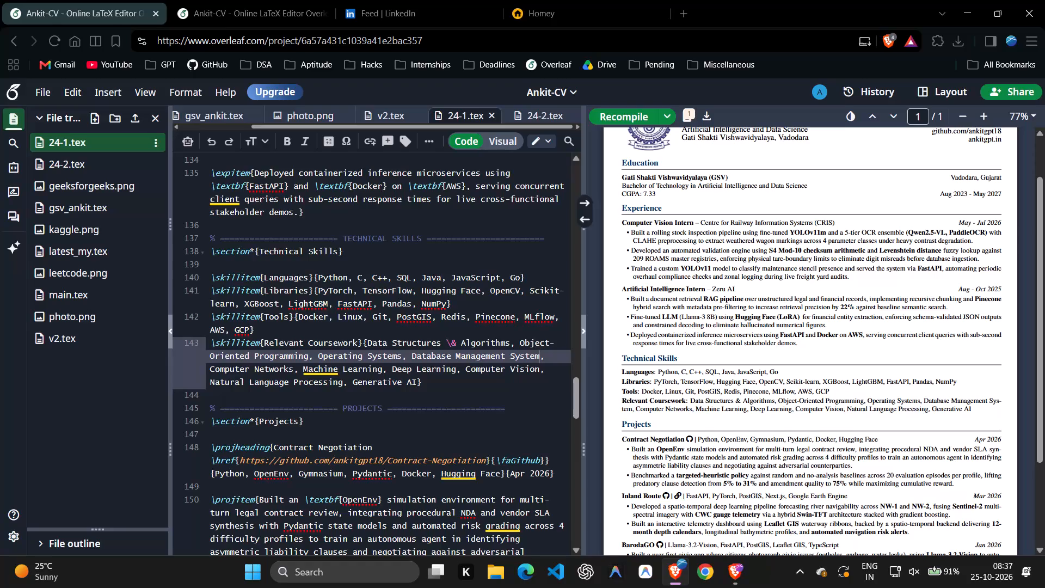
Move "Database Management System" after "Computer Networks" in the Relevant Coursework line of 24-1.tex, keeping the comma spacing tidy.
{"action": "left_click_drag", "start_coordinate": [545, 358], "coordinate": [465, 351]}
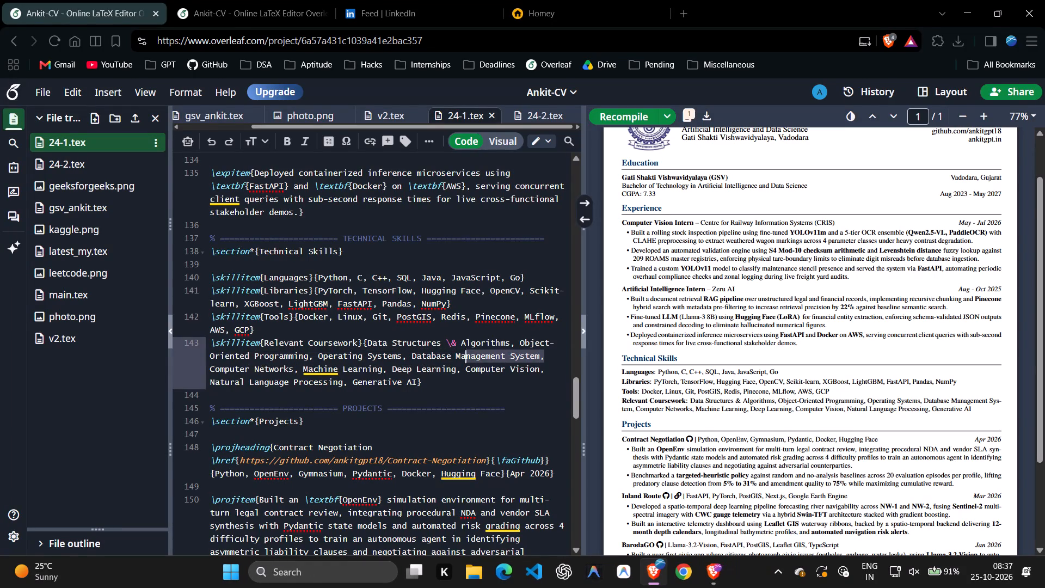
{"action": "left_click_drag", "start_coordinate": [465, 351], "coordinate": [410, 352]}
{"action": "key", "text": "ctrl+x"}
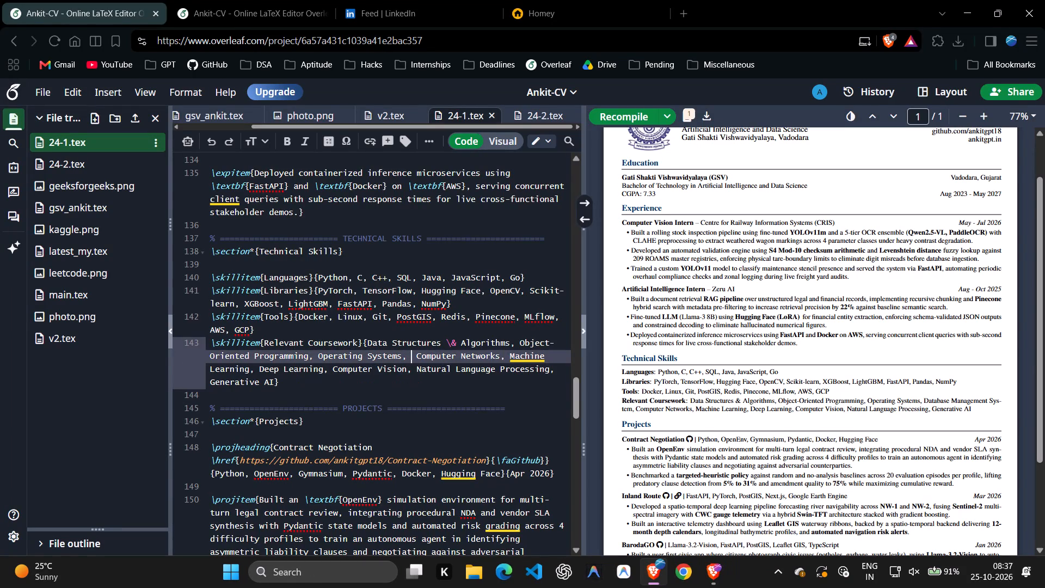
{"action": "key", "text": "BackSpace"}
{"action": "key", "text": "Right"}
{"action": "key", "text": "BackSpace"}
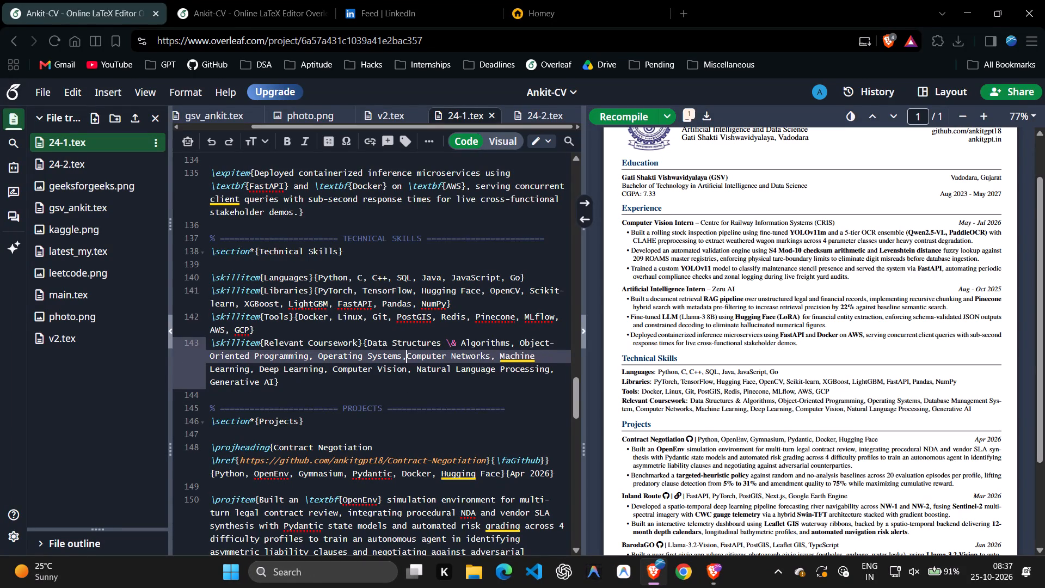
{"action": "key", "text": "space"}
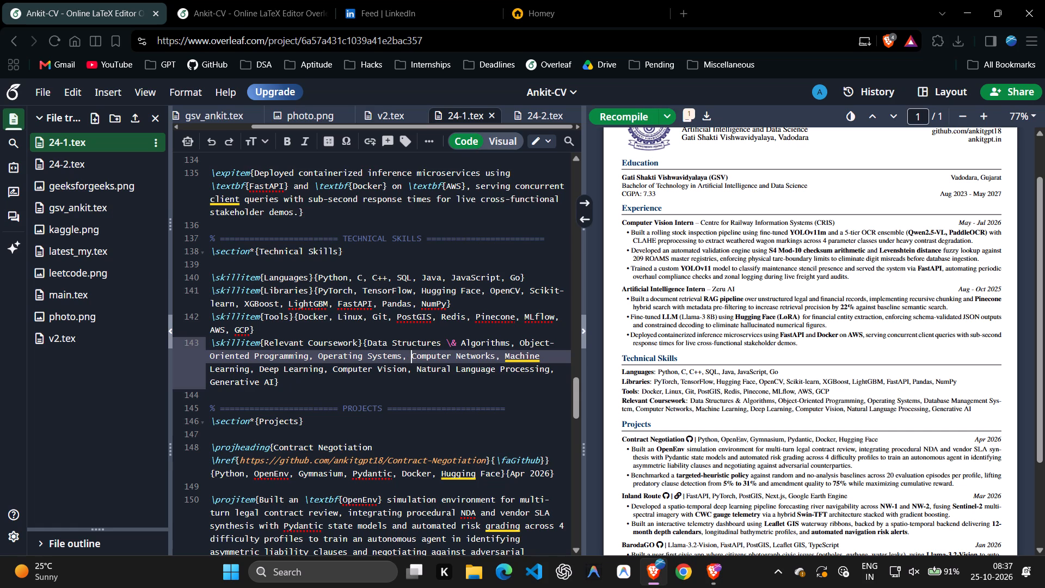
{"action": "left_click", "coordinate": [499, 358]}
{"action": "left_click", "coordinate": [506, 360]}
{"action": "key", "text": "BackSpace"}
{"action": "key", "text": "space"}
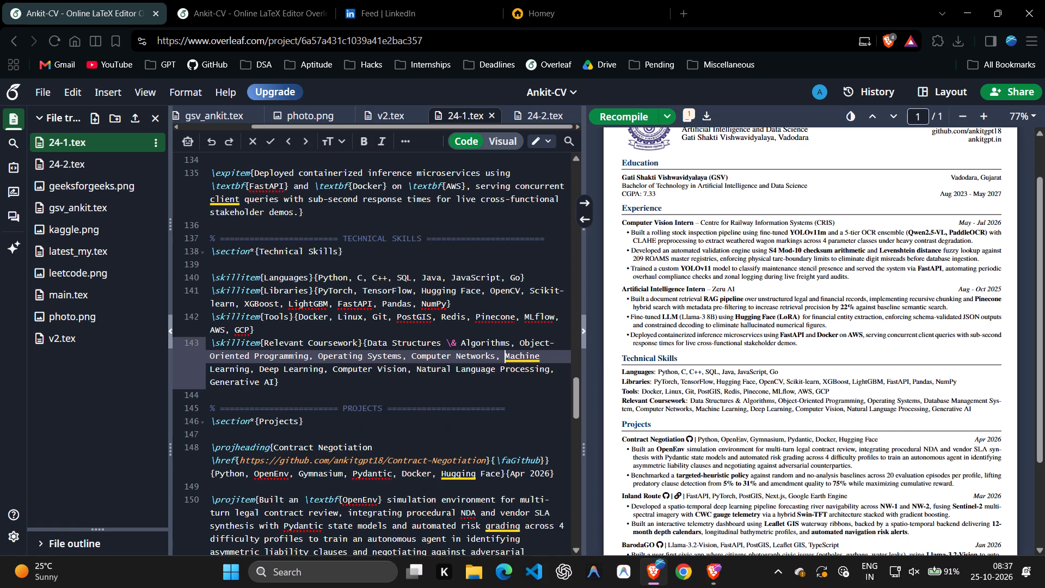
{"action": "key", "text": "ctrl+v"}
{"action": "key", "text": "space"}
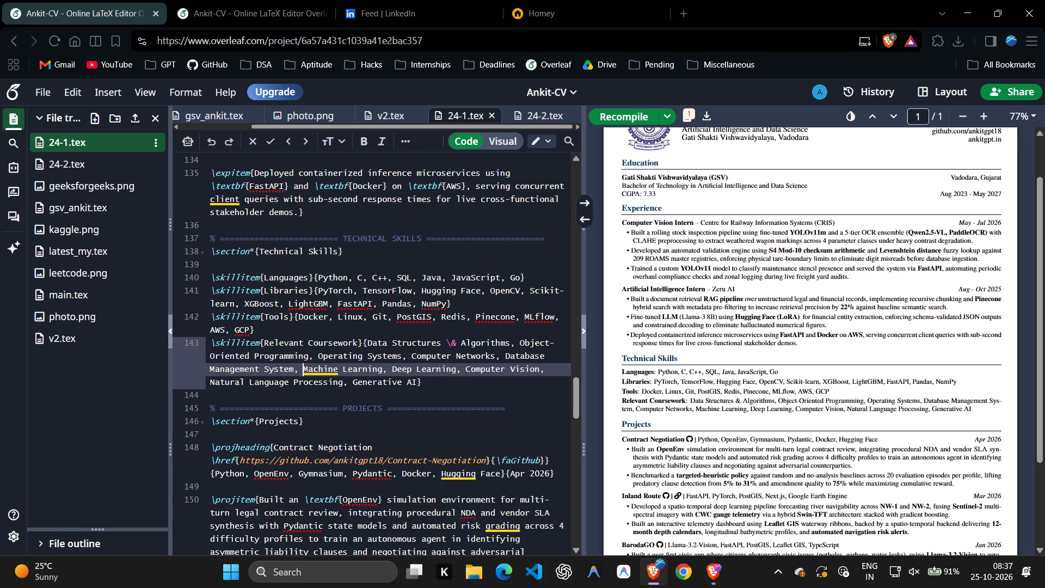
Recompile the CV and check the reordered Relevant Coursework line and the page layout in the PDF preview.
{"action": "left_click", "coordinate": [646, 115]}
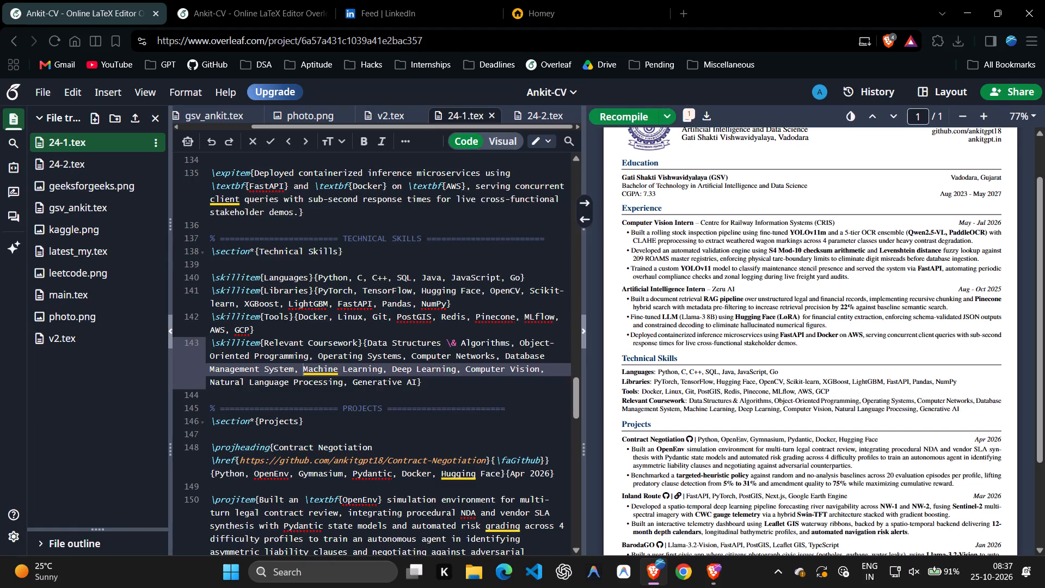
{"action": "scroll", "coordinate": [695, 408], "scroll_direction": "down", "scroll_amount": 1}
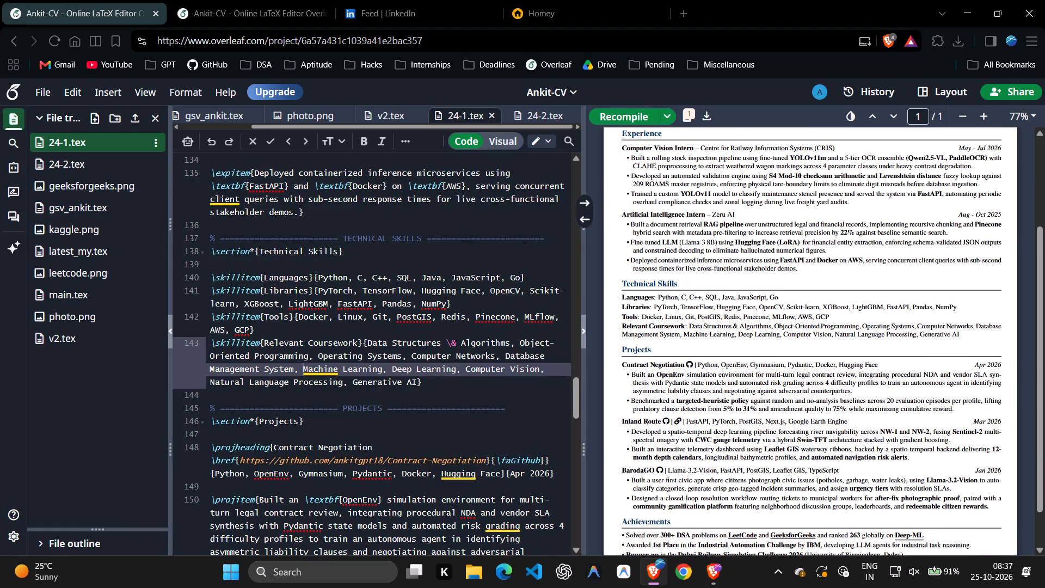
{"action": "scroll", "coordinate": [695, 408], "scroll_direction": "down", "scroll_amount": 1}
{"action": "scroll", "coordinate": [695, 408], "scroll_direction": "up", "scroll_amount": 2}
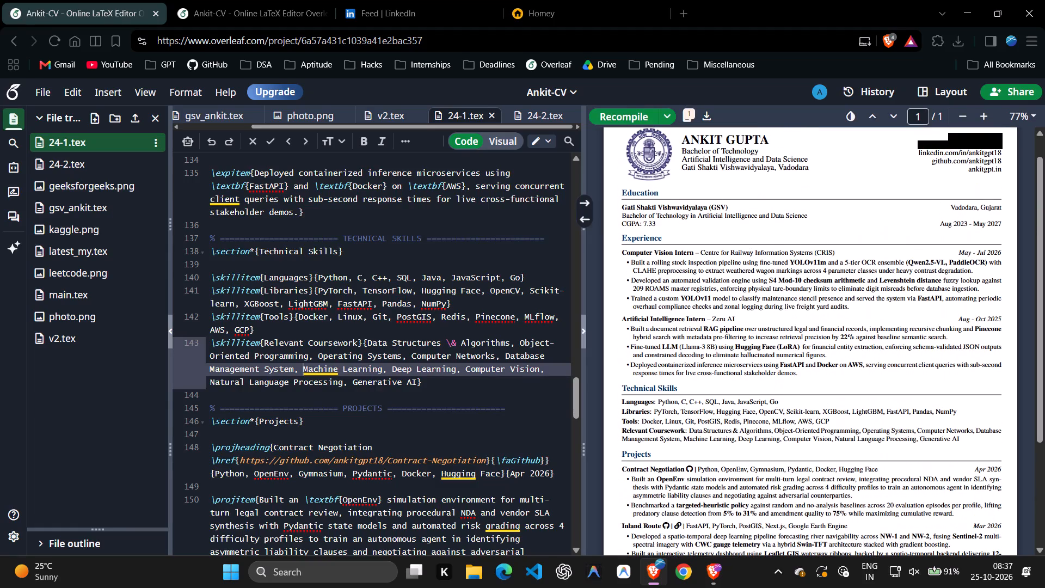
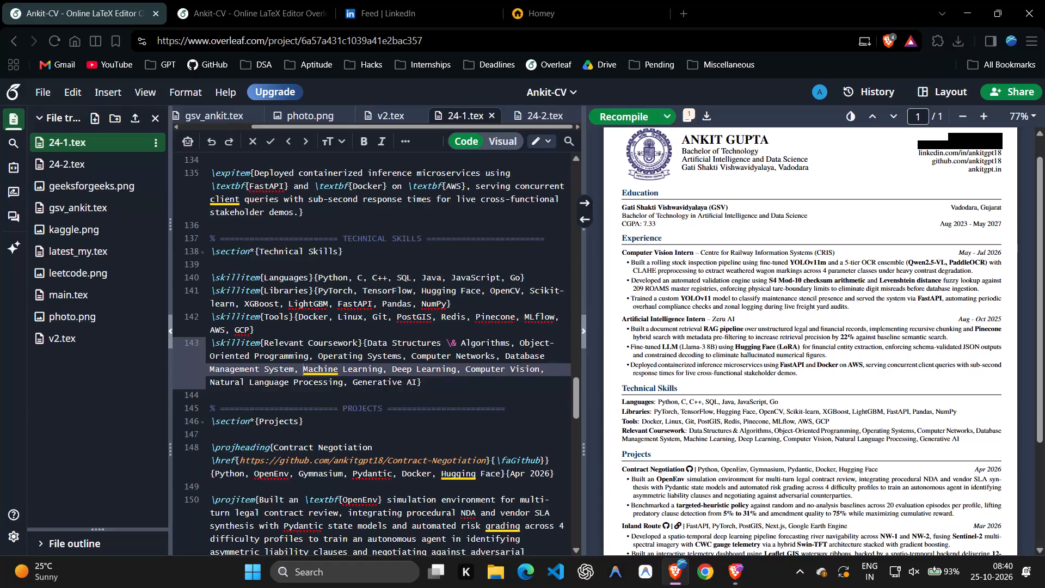
Review the compiled 24-1.tex CV in the PDF preview, from the header and Experience through Technical Skills, Projects and Achievements.
{"action": "scroll", "coordinate": [827, 336], "scroll_direction": "down", "scroll_amount": 1}
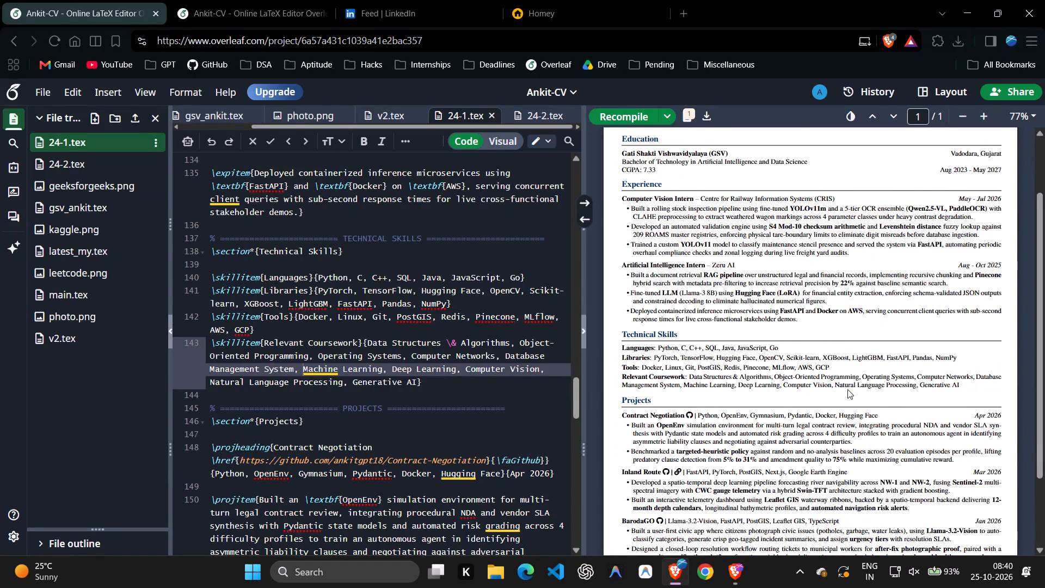
{"action": "scroll", "coordinate": [826, 388], "scroll_direction": "up", "scroll_amount": 2}
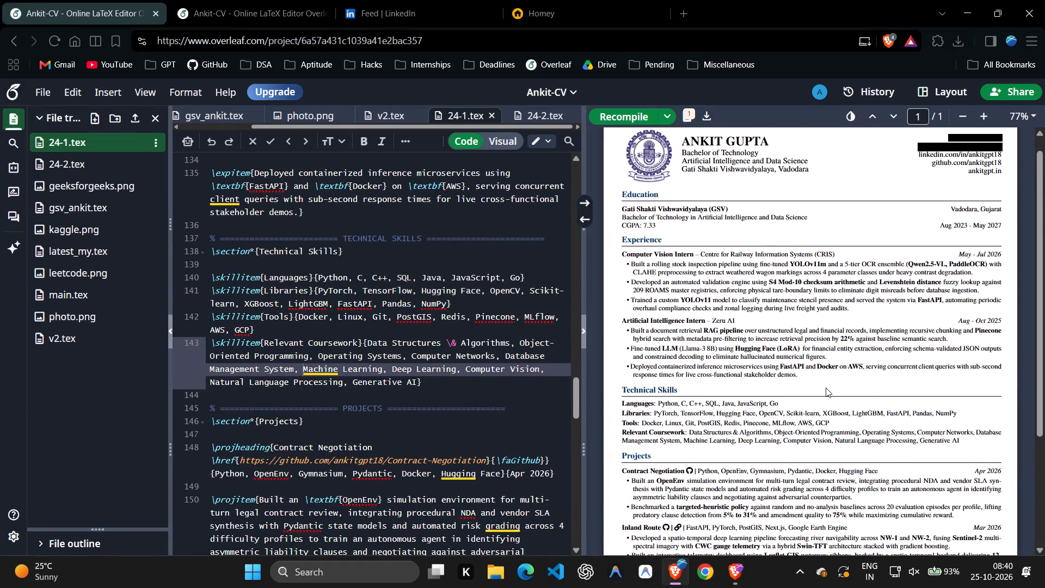
{"action": "scroll", "coordinate": [826, 388], "scroll_direction": "down", "scroll_amount": 3}
{"action": "scroll", "coordinate": [826, 388], "scroll_direction": "up", "scroll_amount": 1}
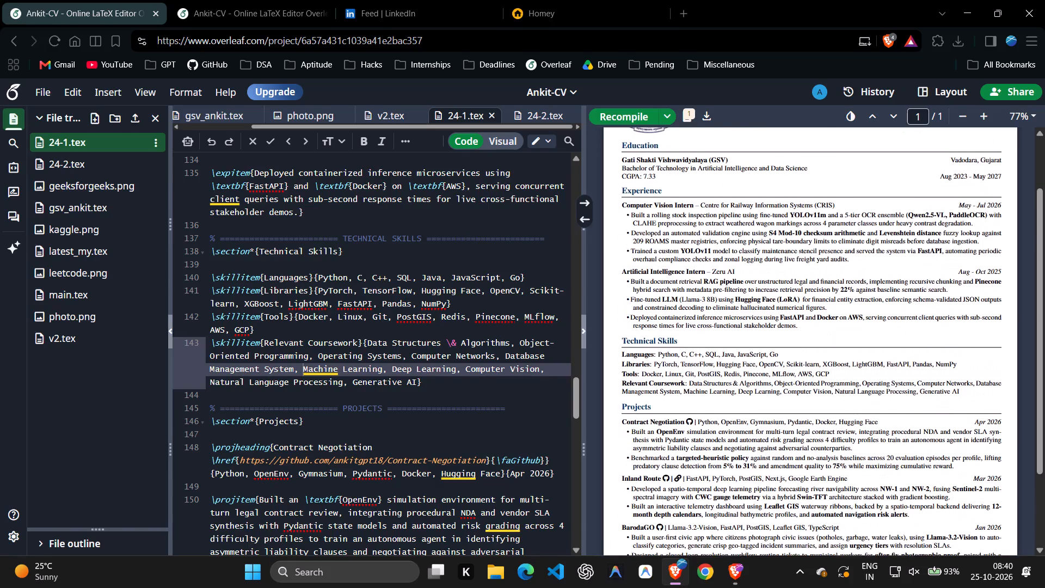
{"action": "scroll", "coordinate": [826, 388], "scroll_direction": "up", "scroll_amount": 1}
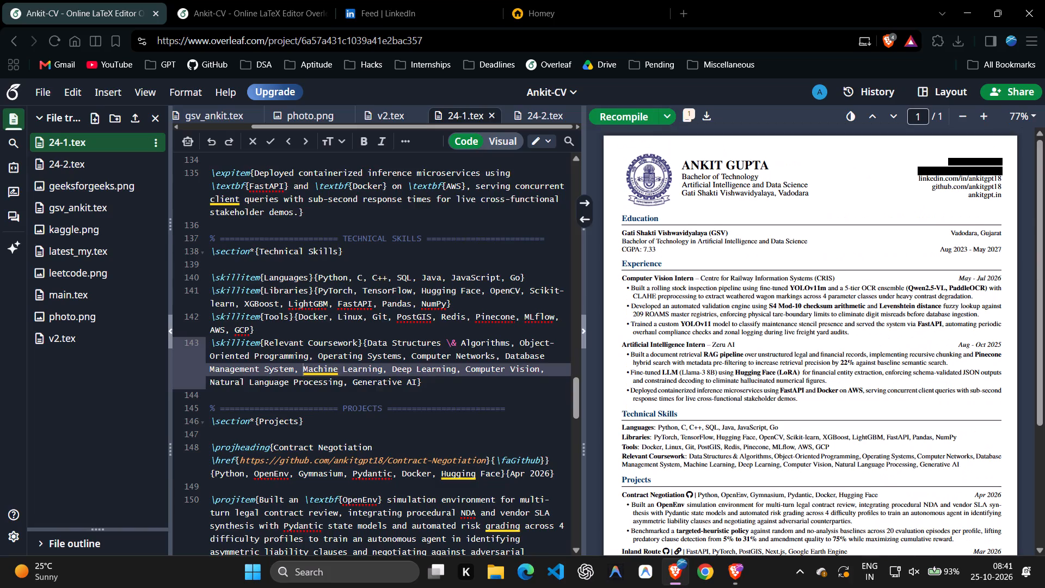
{"action": "scroll", "coordinate": [826, 388], "scroll_direction": "down", "scroll_amount": 1}
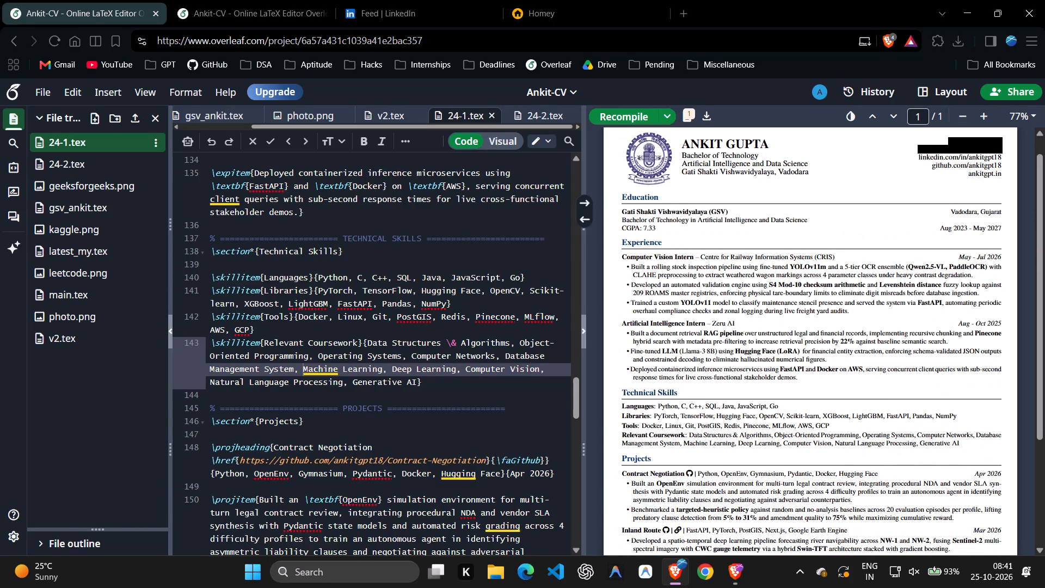
{"action": "scroll", "coordinate": [806, 425], "scroll_direction": "down", "scroll_amount": 1}
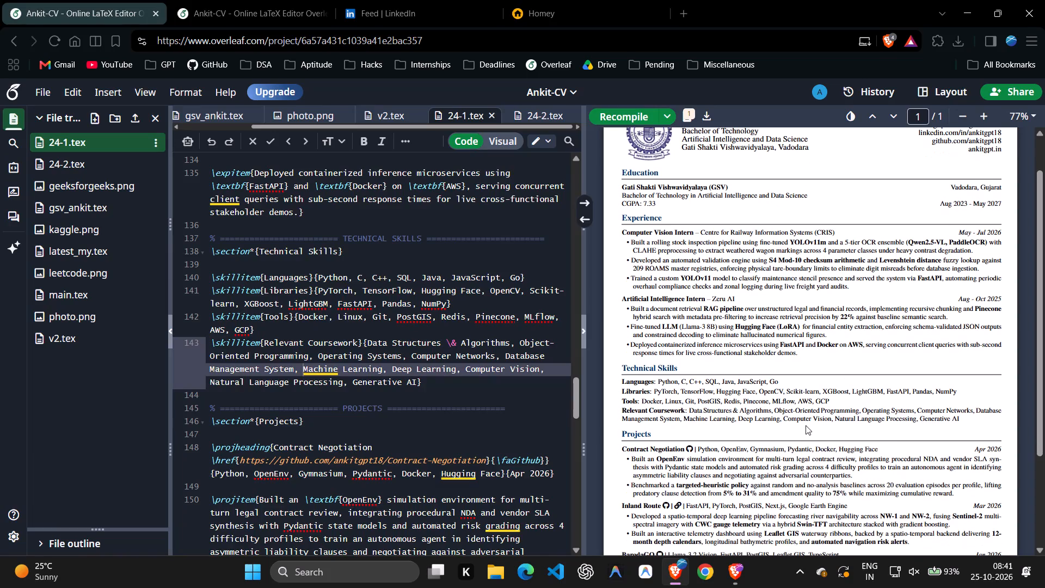
{"action": "scroll", "coordinate": [806, 425], "scroll_direction": "up", "scroll_amount": 1}
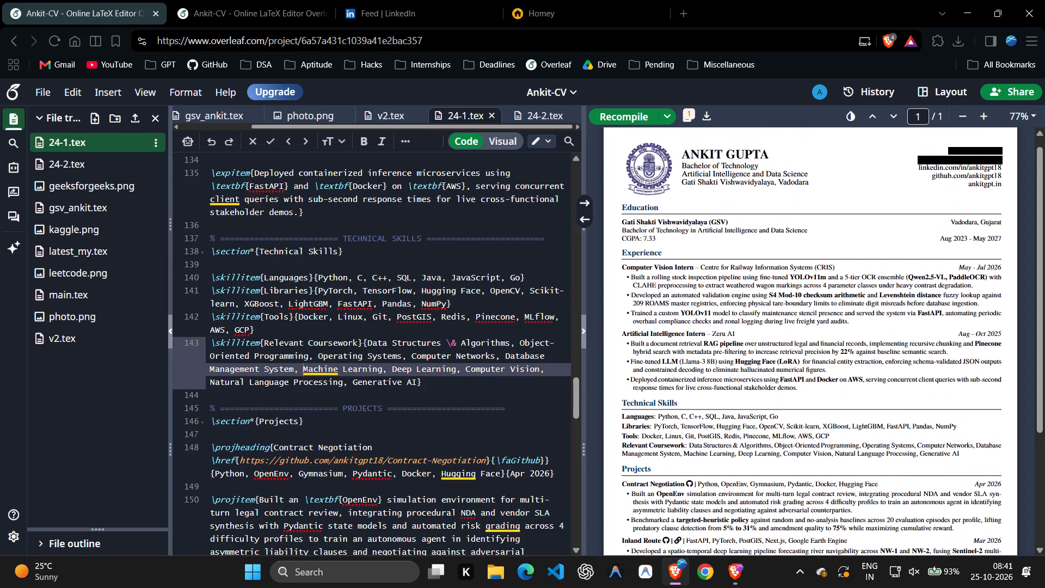
{"action": "scroll", "coordinate": [806, 425], "scroll_direction": "up", "scroll_amount": 1}
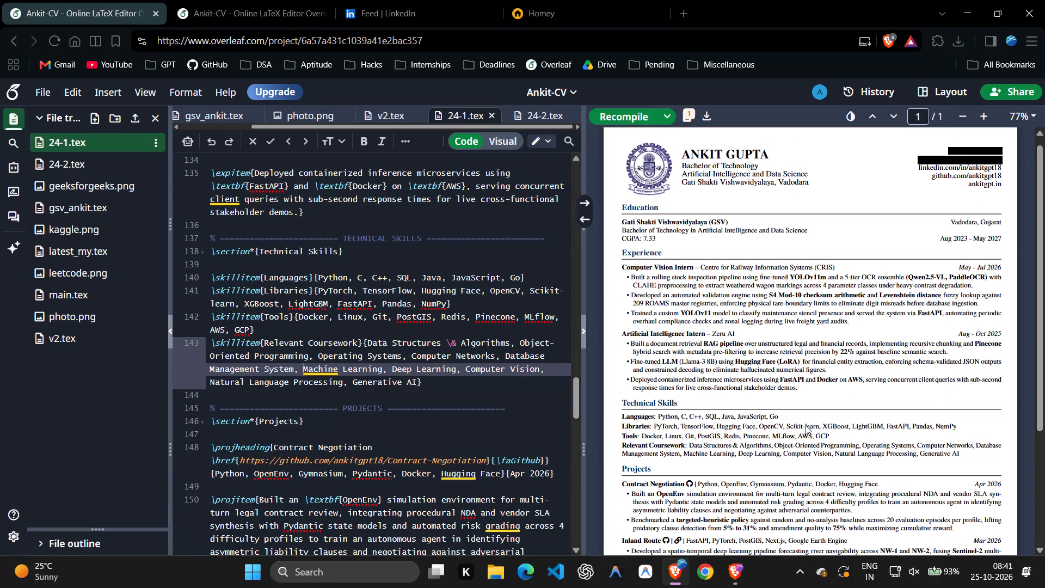
{"action": "scroll", "coordinate": [806, 425], "scroll_direction": "down", "scroll_amount": 1}
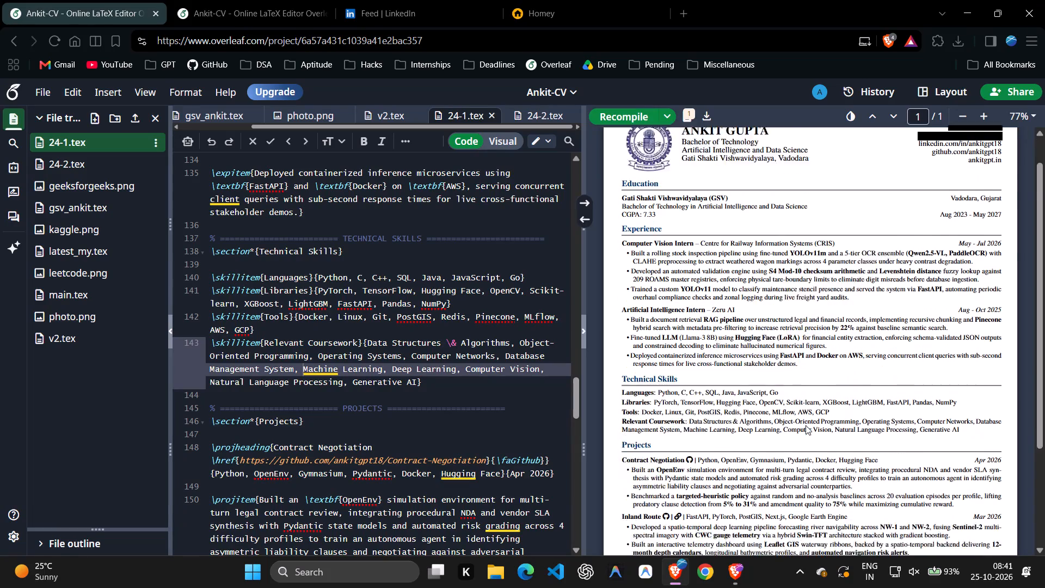
{"action": "scroll", "coordinate": [806, 425], "scroll_direction": "down", "scroll_amount": 2}
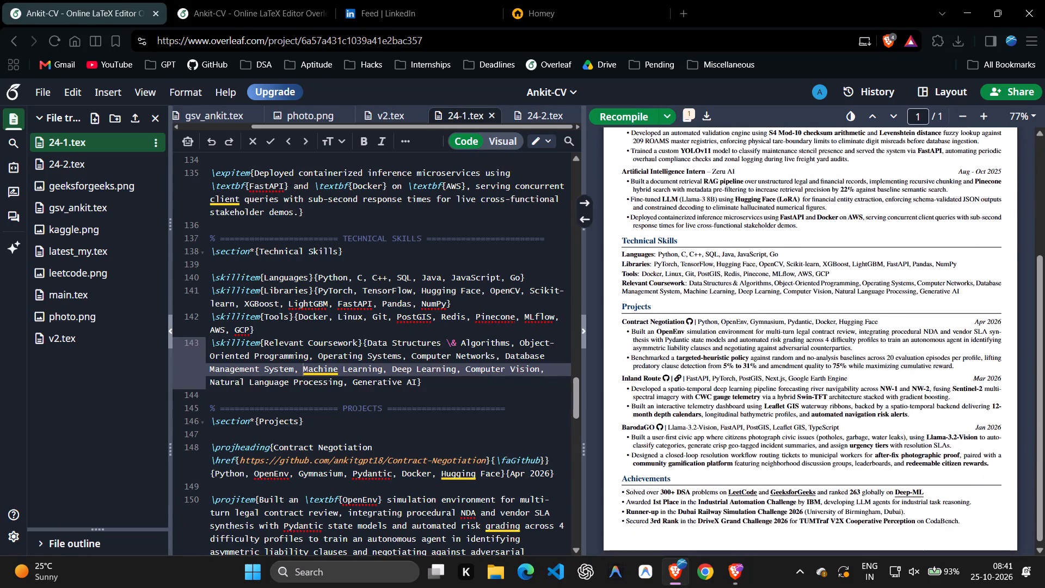
{"action": "scroll", "coordinate": [806, 425], "scroll_direction": "up", "scroll_amount": 2}
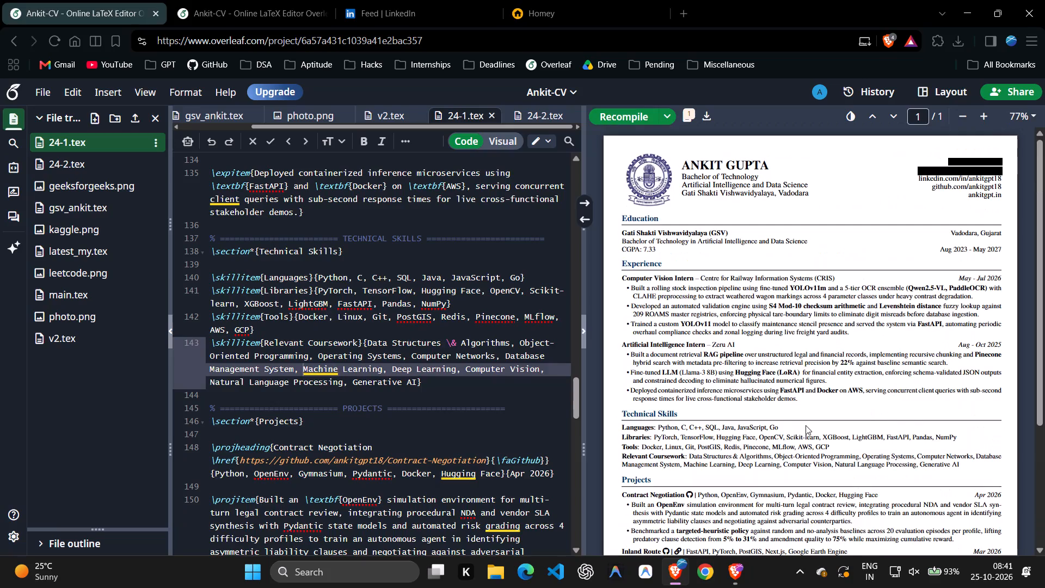
{"action": "scroll", "coordinate": [806, 425], "scroll_direction": "down", "scroll_amount": 3}
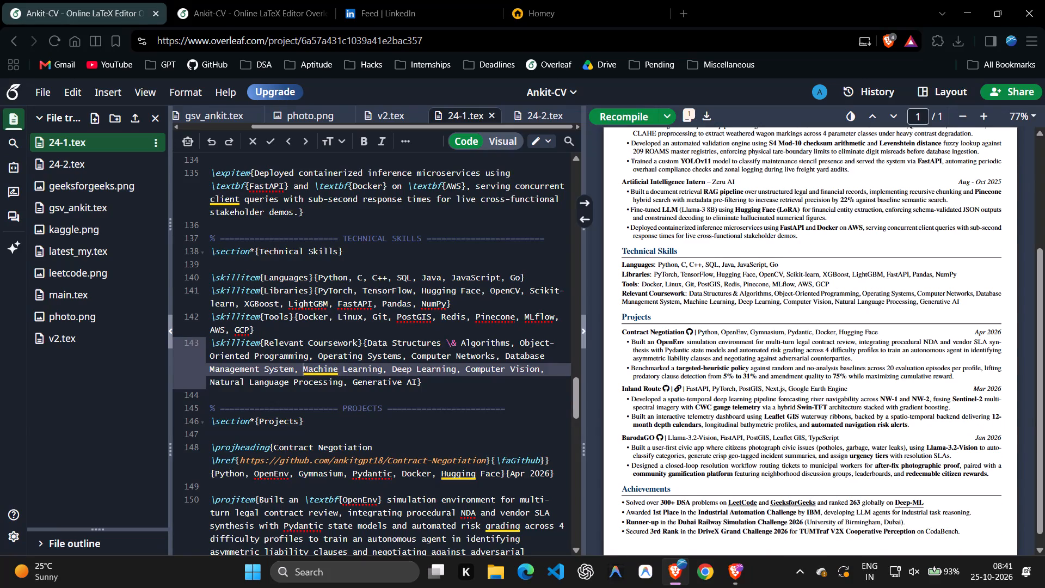
{"action": "scroll", "coordinate": [806, 425], "scroll_direction": "up", "scroll_amount": 1}
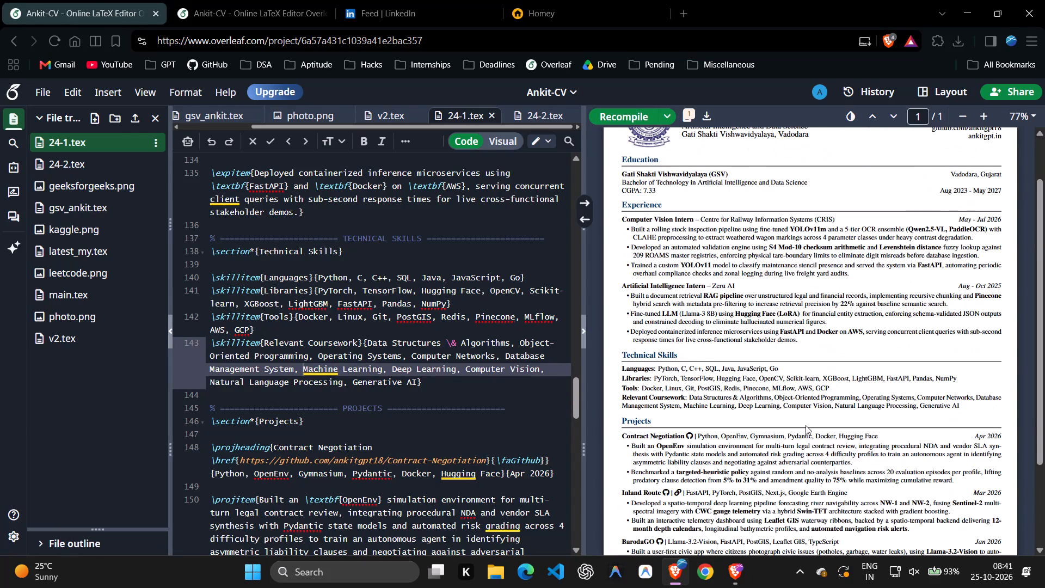
{"action": "scroll", "coordinate": [806, 425], "scroll_direction": "up", "scroll_amount": 1}
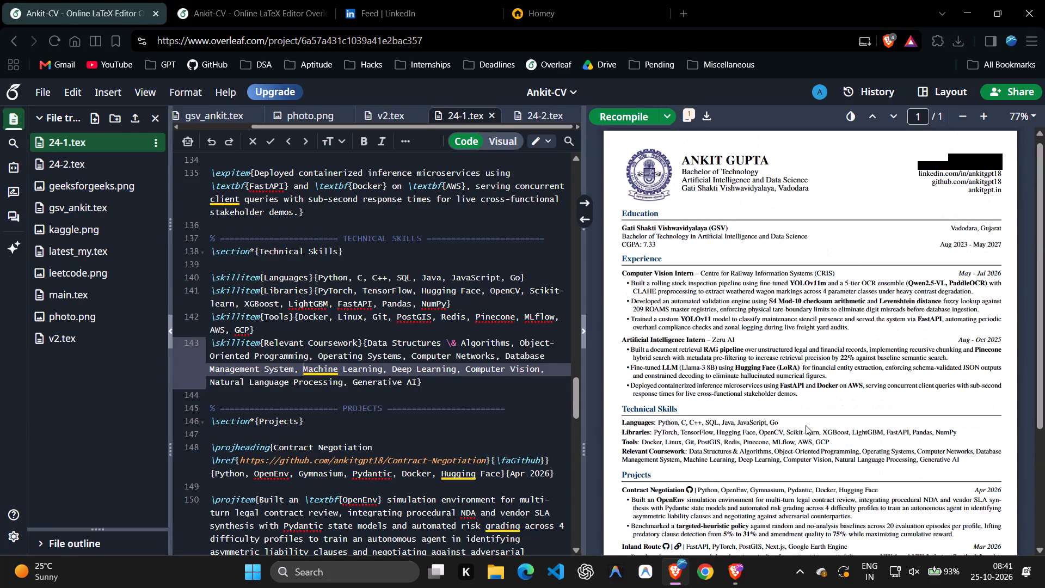
{"action": "scroll", "coordinate": [806, 425], "scroll_direction": "down", "scroll_amount": 1}
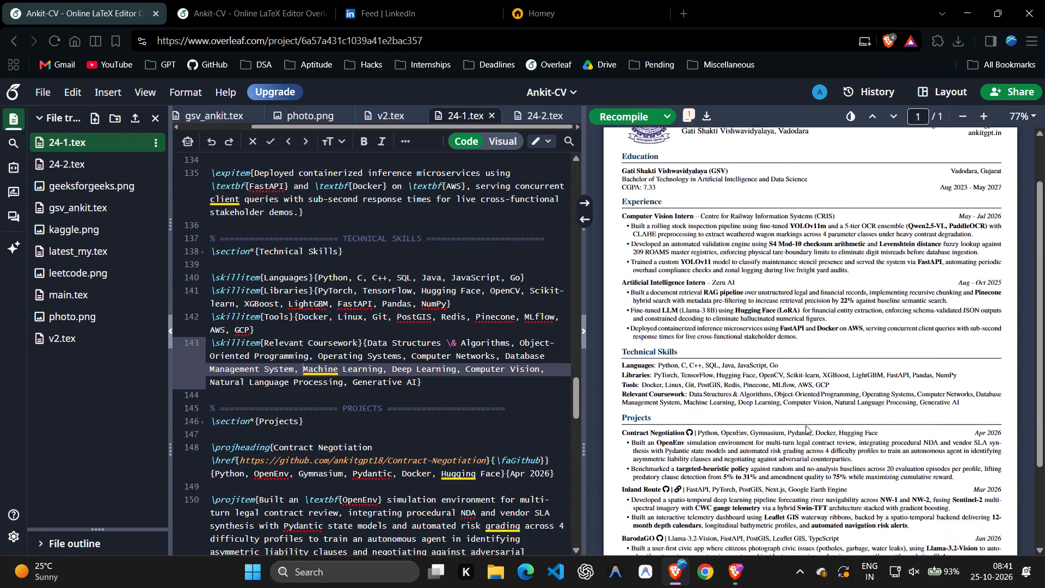
{"action": "scroll", "coordinate": [806, 425], "scroll_direction": "down", "scroll_amount": 1}
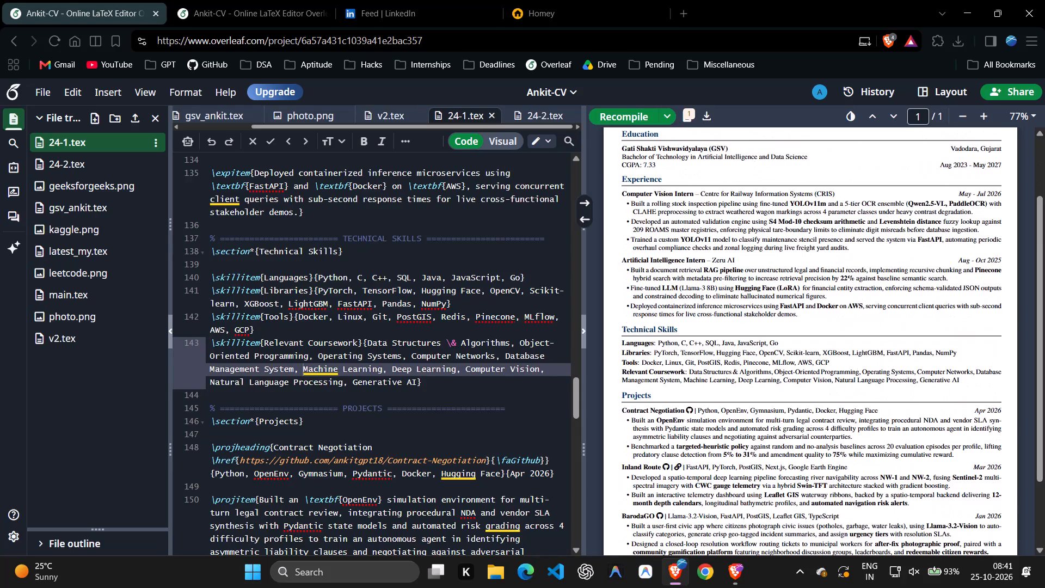
Inspect the CV's text up close and its overall single-page layout in the PDF preview.
{"action": "scroll", "coordinate": [806, 425], "scroll_direction": "down", "scroll_amount": 2}
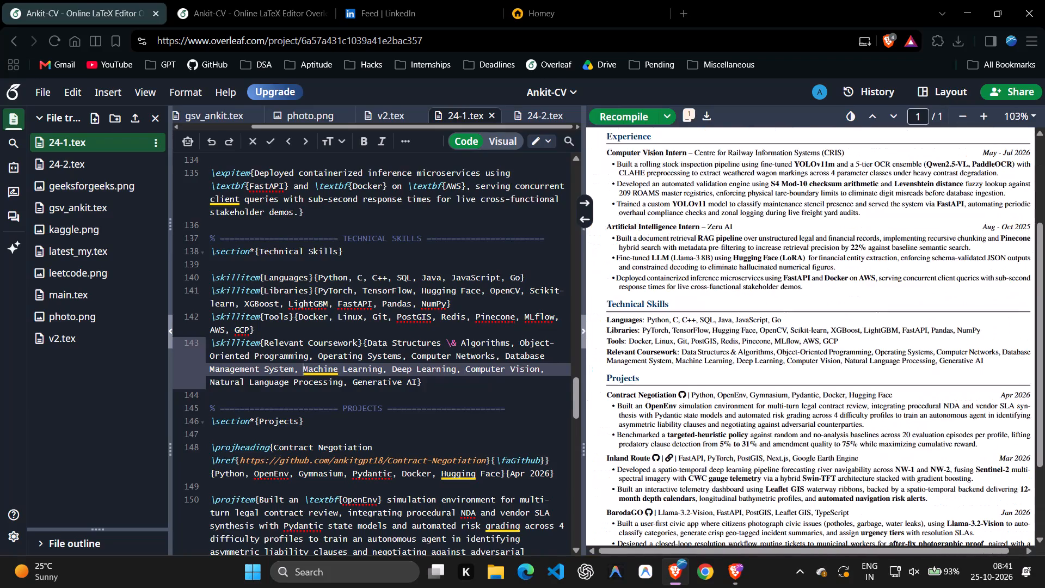
{"action": "scroll", "coordinate": [806, 425], "scroll_direction": "down", "scroll_amount": 3}
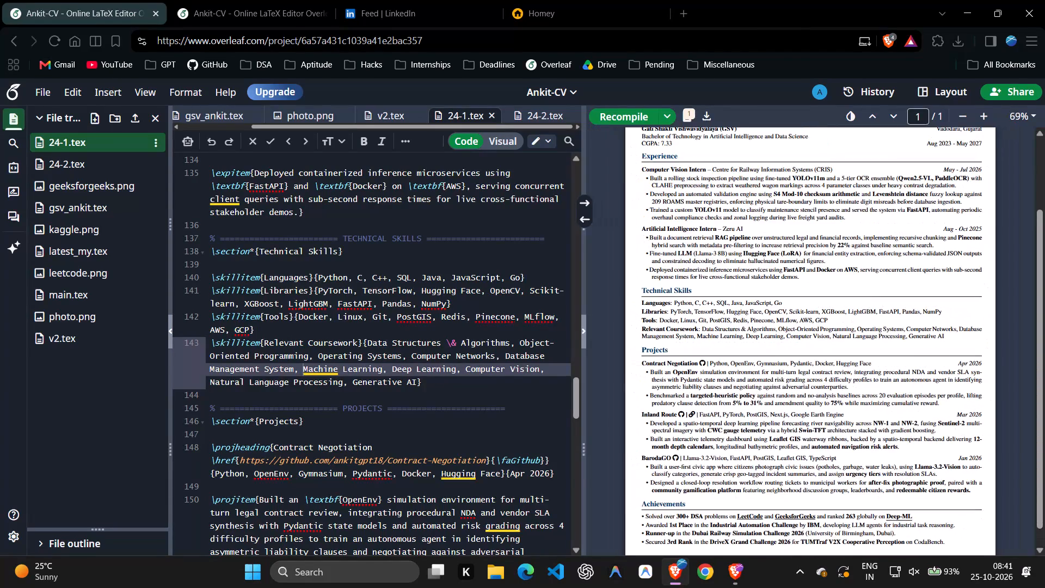
{"action": "scroll", "coordinate": [806, 425], "scroll_direction": "down", "scroll_amount": 2}
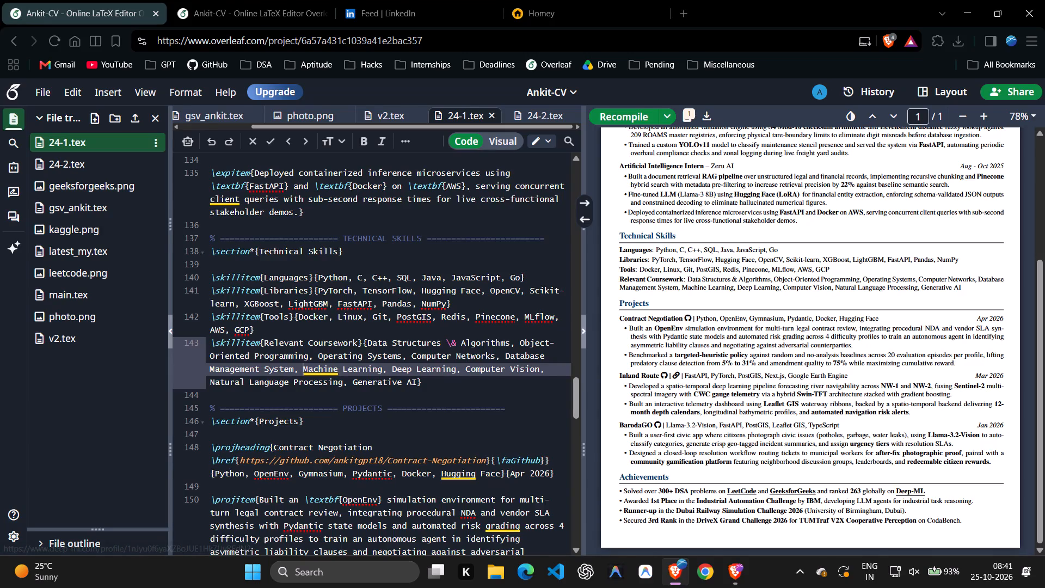
{"action": "scroll", "coordinate": [870, 395], "scroll_direction": "up", "scroll_amount": 3}
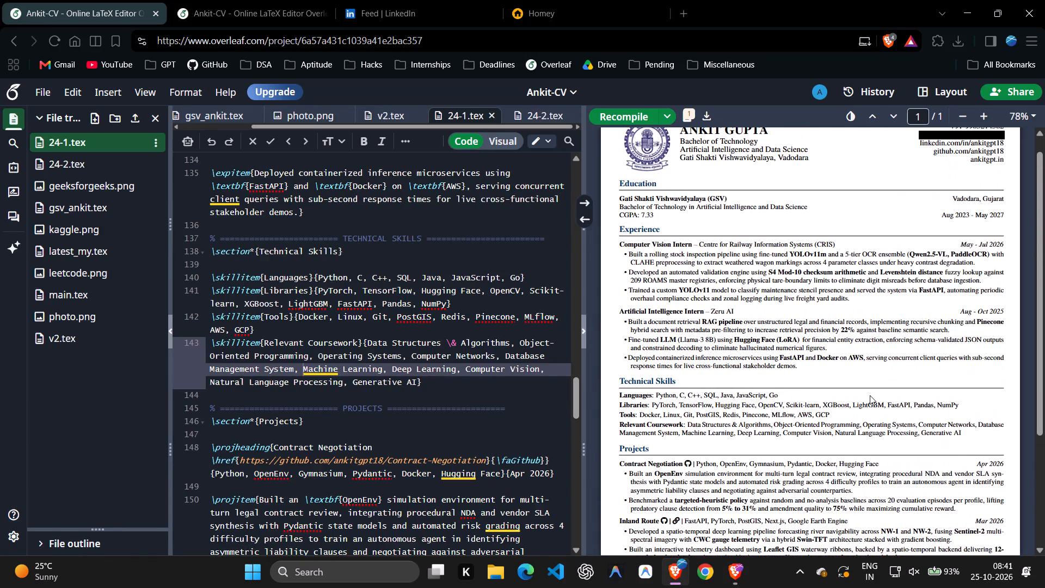
{"action": "scroll", "coordinate": [870, 395], "scroll_direction": "down", "scroll_amount": 2}
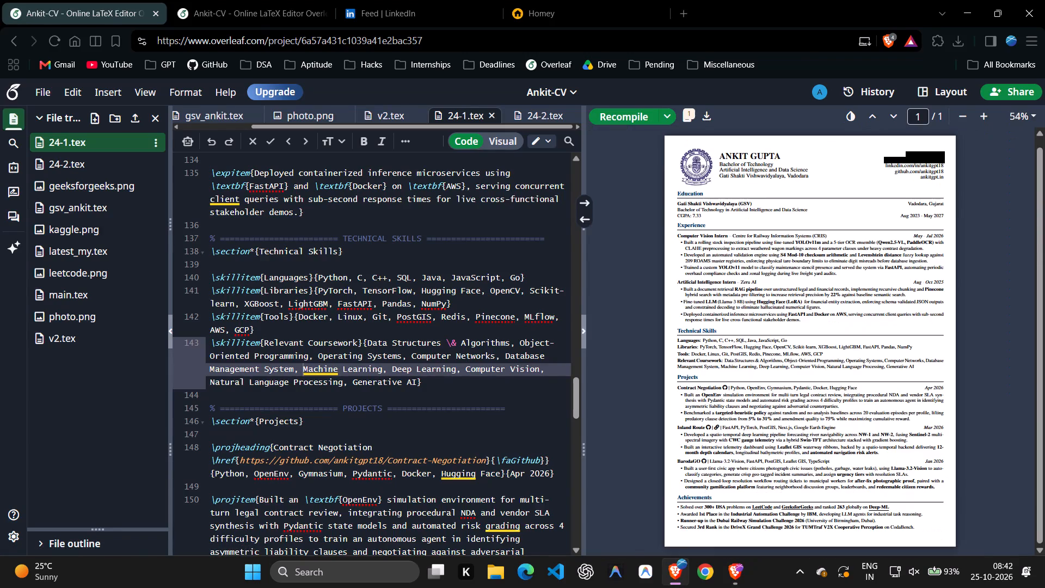
{"action": "scroll", "coordinate": [870, 395], "scroll_direction": "down", "scroll_amount": 1}
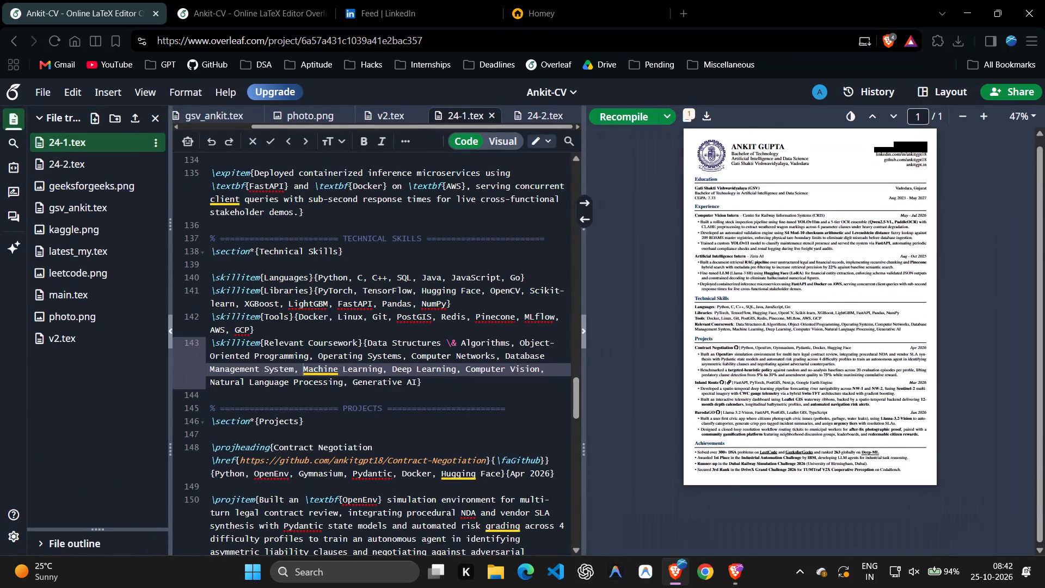
{"action": "scroll", "coordinate": [709, 283], "scroll_direction": "down", "scroll_amount": 1}
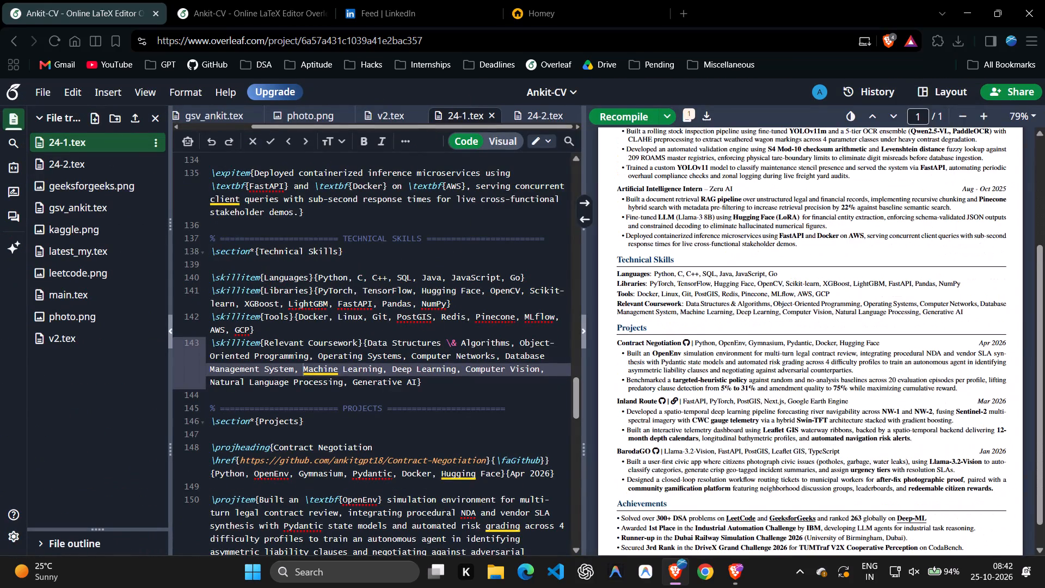
{"action": "scroll", "coordinate": [709, 283], "scroll_direction": "up", "scroll_amount": 3}
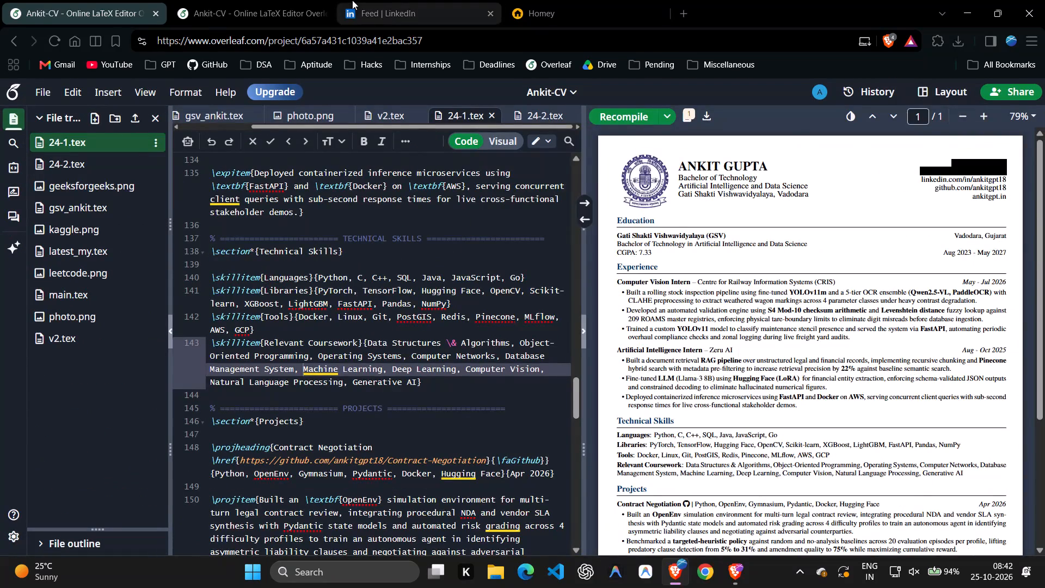
Switch to the other Overleaf browser tab, where the main.tex version of the CV is open.
{"action": "left_click", "coordinate": [305, 0]}
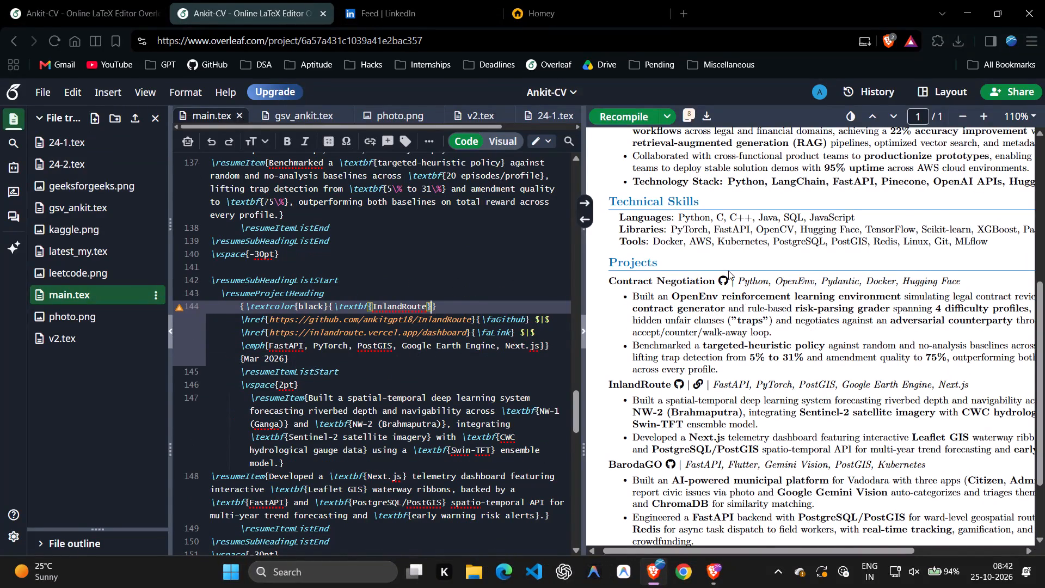
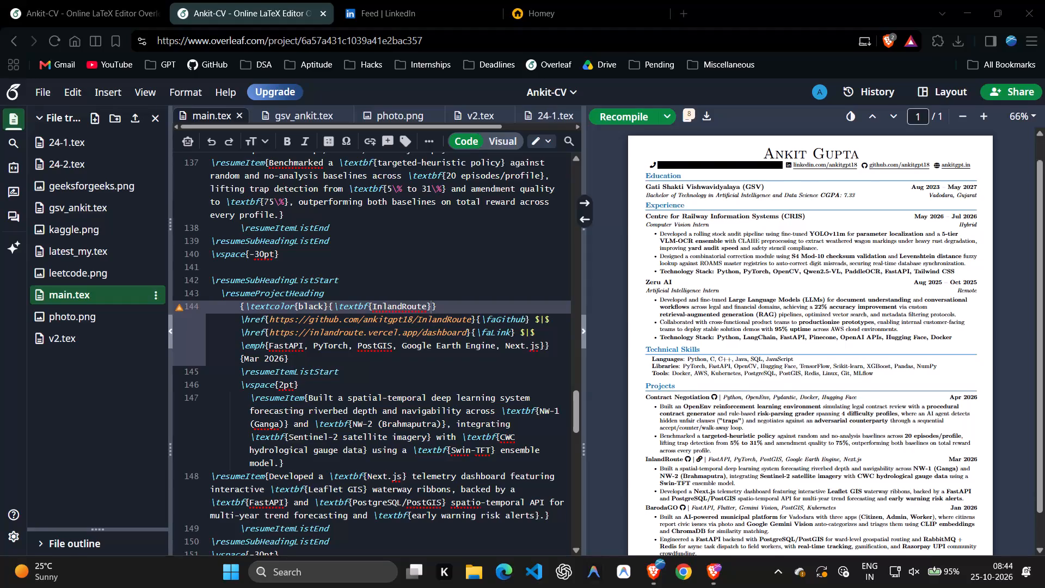
Copy the wording of the 1st Place Industrial Automation Challenge item from the Achievements section of 24-1.tex.
{"action": "scroll", "coordinate": [767, 264], "scroll_direction": "up", "scroll_amount": 1}
{"action": "scroll", "coordinate": [767, 264], "scroll_direction": "down", "scroll_amount": 1}
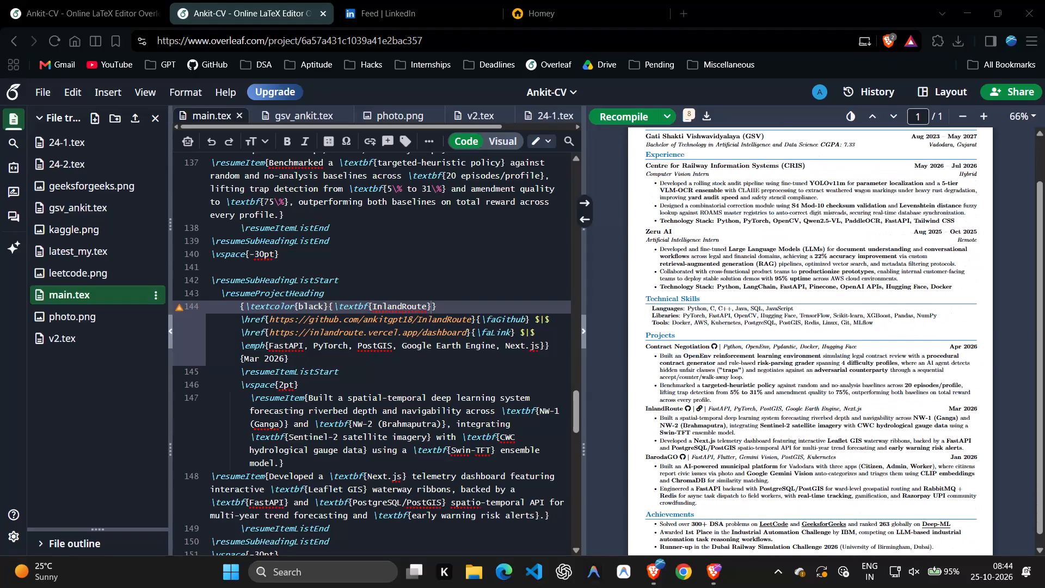
{"action": "left_click", "coordinate": [118, 0]}
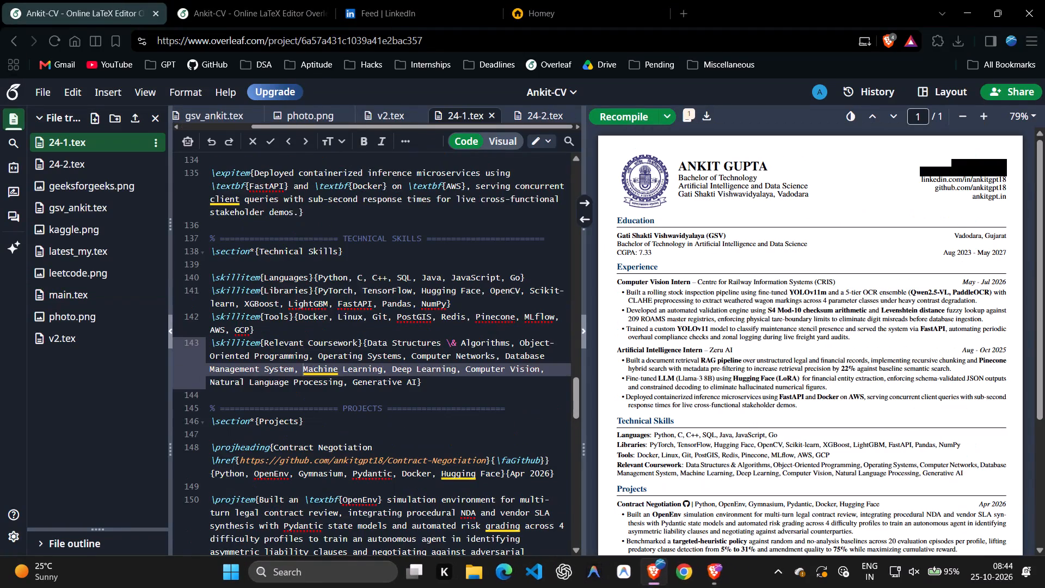
{"action": "scroll", "coordinate": [392, 396], "scroll_direction": "down", "scroll_amount": 8}
{"action": "scroll", "coordinate": [392, 396], "scroll_direction": "up", "scroll_amount": 1}
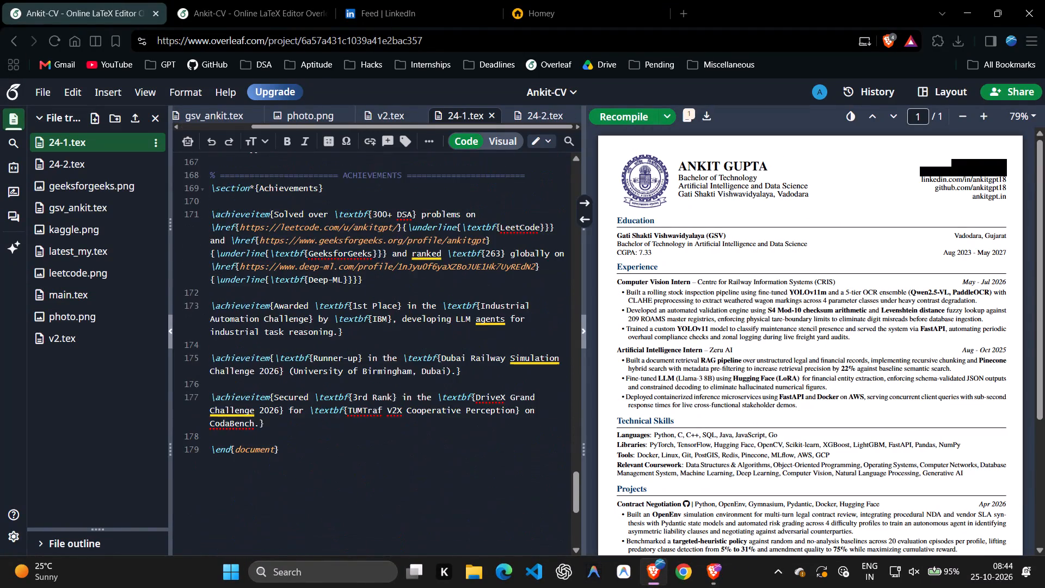
{"action": "scroll", "coordinate": [392, 396], "scroll_direction": "up", "scroll_amount": 2}
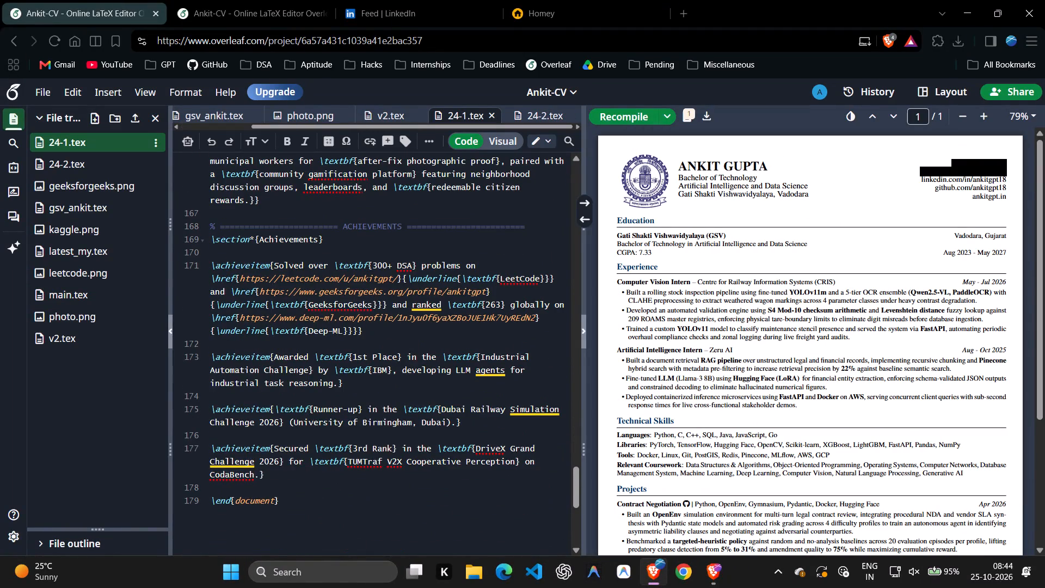
{"action": "left_click_drag", "start_coordinate": [340, 389], "coordinate": [274, 365]}
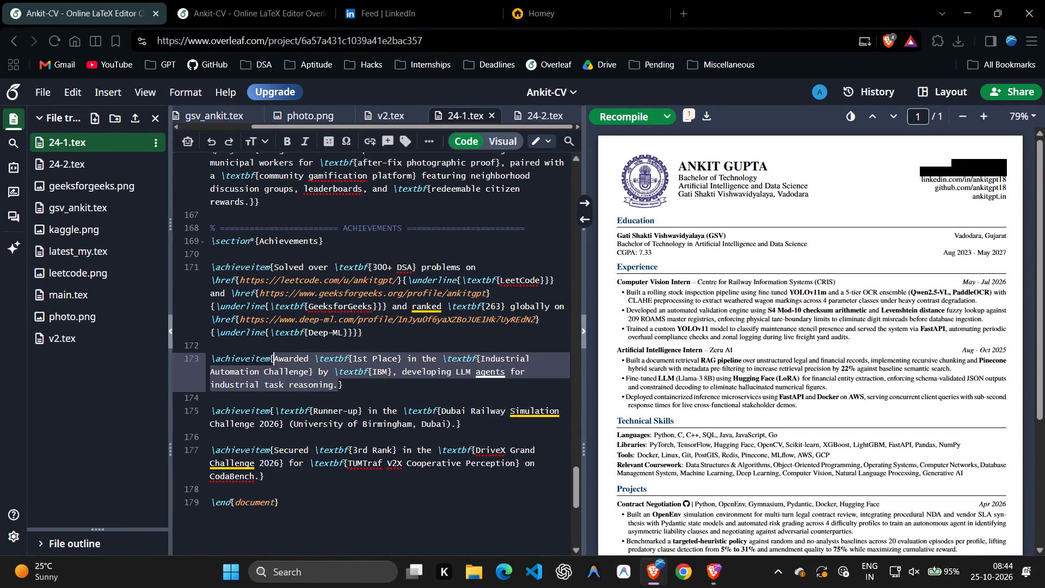
{"action": "left_click_drag", "start_coordinate": [274, 365], "coordinate": [274, 364]}
{"action": "key", "text": "ctrl+c"}
Replace the 1st Place Industrial Automation Challenge item's text in main.tex's Achievements with the copied "developing LLM agents for industrial task reasoning" wording.
{"action": "left_click", "coordinate": [213, 0]}
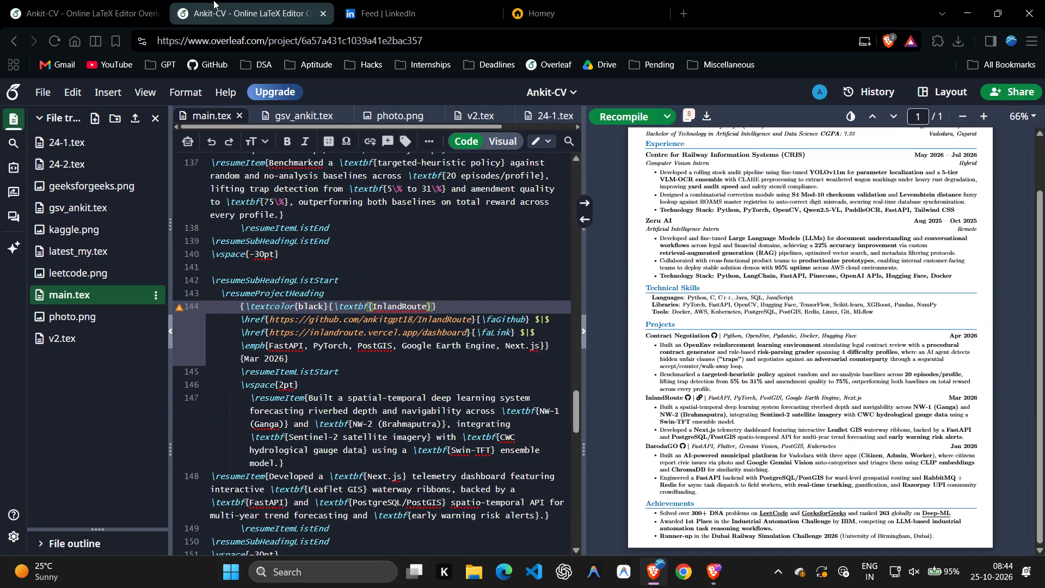
{"action": "scroll", "coordinate": [453, 409], "scroll_direction": "down", "scroll_amount": 9}
{"action": "scroll", "coordinate": [453, 409], "scroll_direction": "up", "scroll_amount": 3}
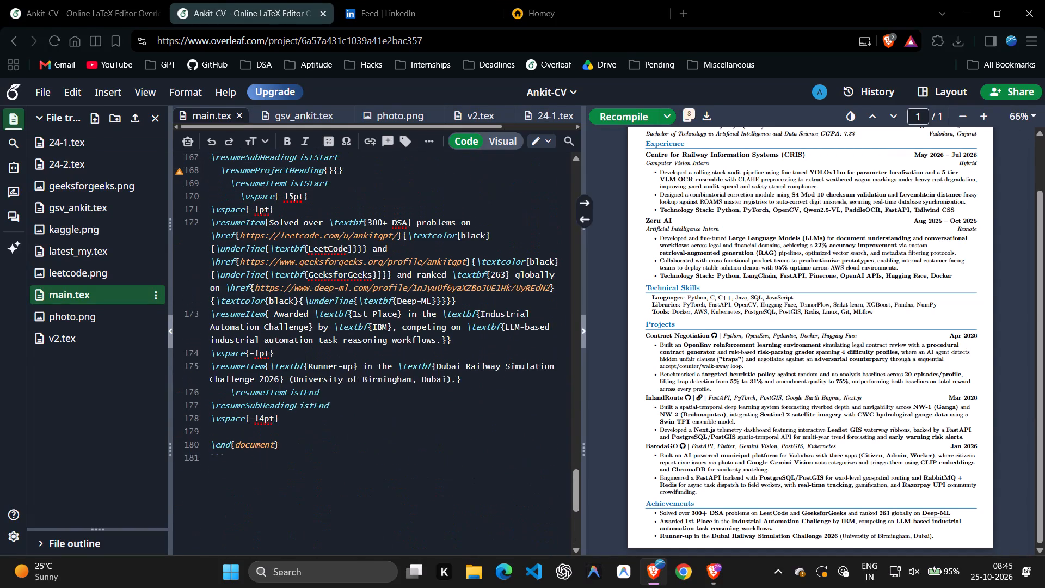
{"action": "scroll", "coordinate": [411, 373], "scroll_direction": "up", "scroll_amount": 1}
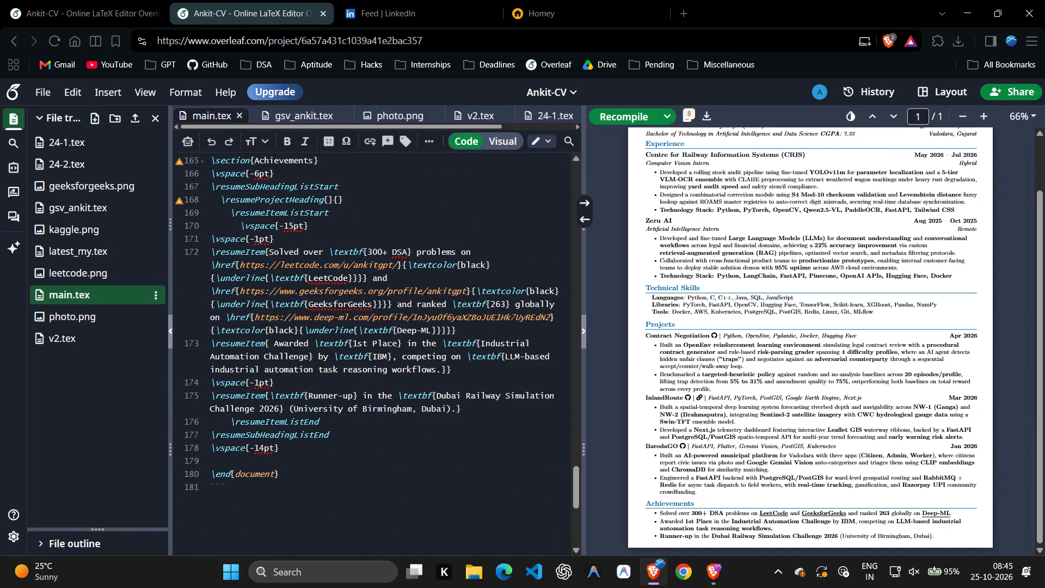
{"action": "left_click_drag", "start_coordinate": [444, 375], "coordinate": [417, 367]}
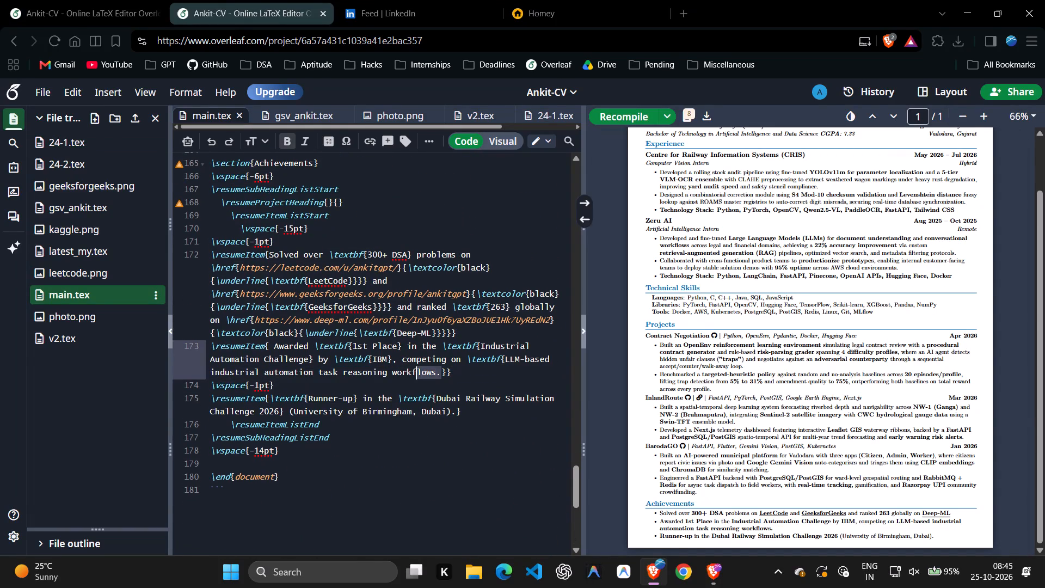
{"action": "left_click_drag", "start_coordinate": [445, 372], "coordinate": [351, 356]}
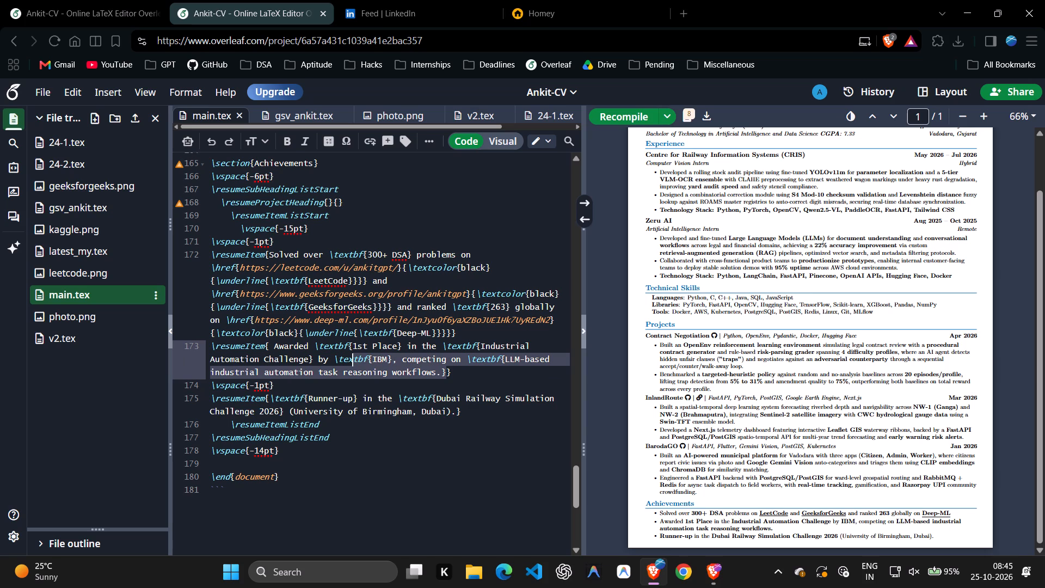
{"action": "left_click_drag", "start_coordinate": [351, 356], "coordinate": [267, 348]}
{"action": "key", "text": "ctrl+v"}
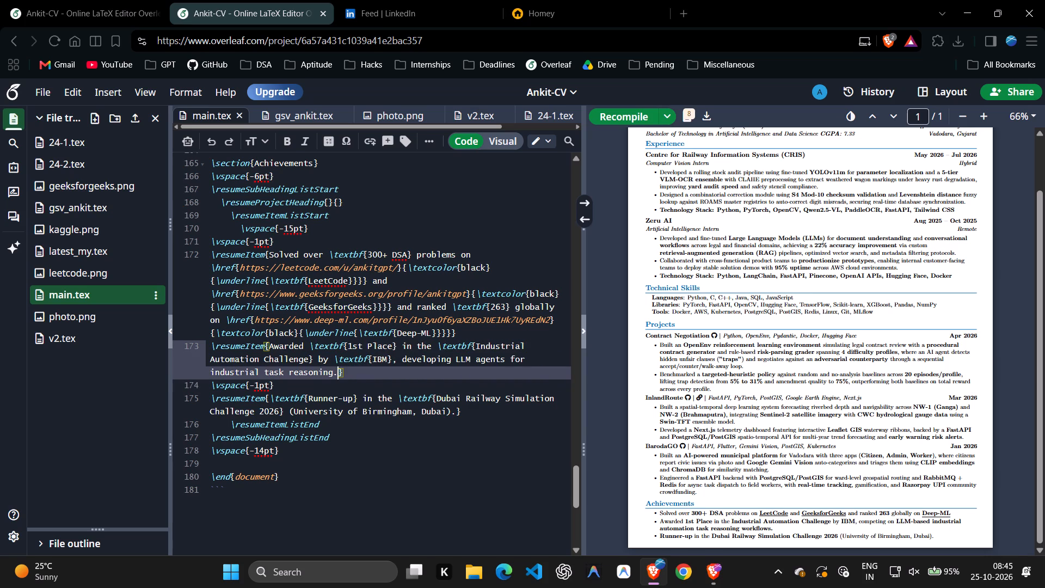
{"action": "left_click", "coordinate": [367, 380]}
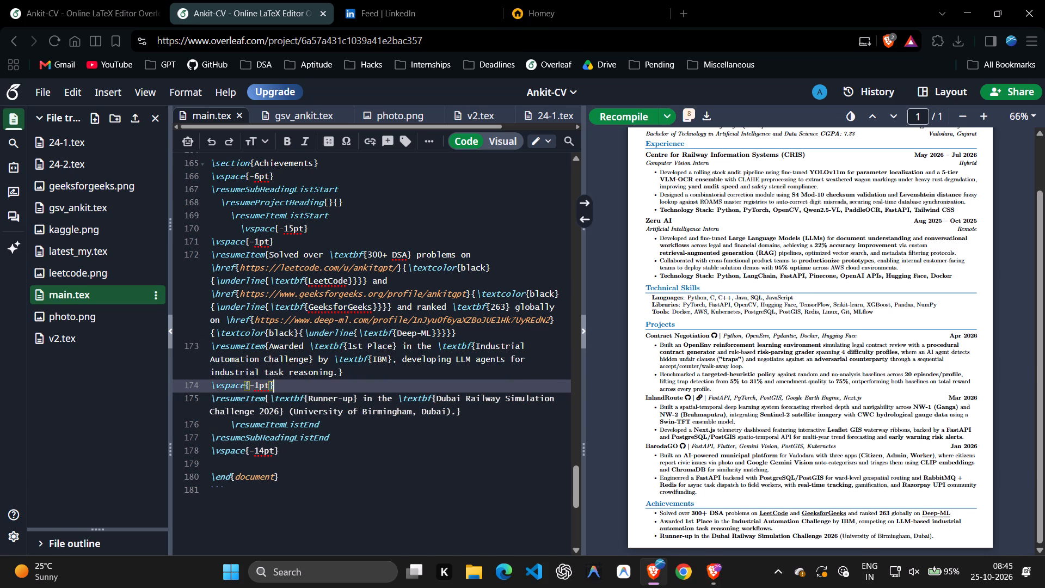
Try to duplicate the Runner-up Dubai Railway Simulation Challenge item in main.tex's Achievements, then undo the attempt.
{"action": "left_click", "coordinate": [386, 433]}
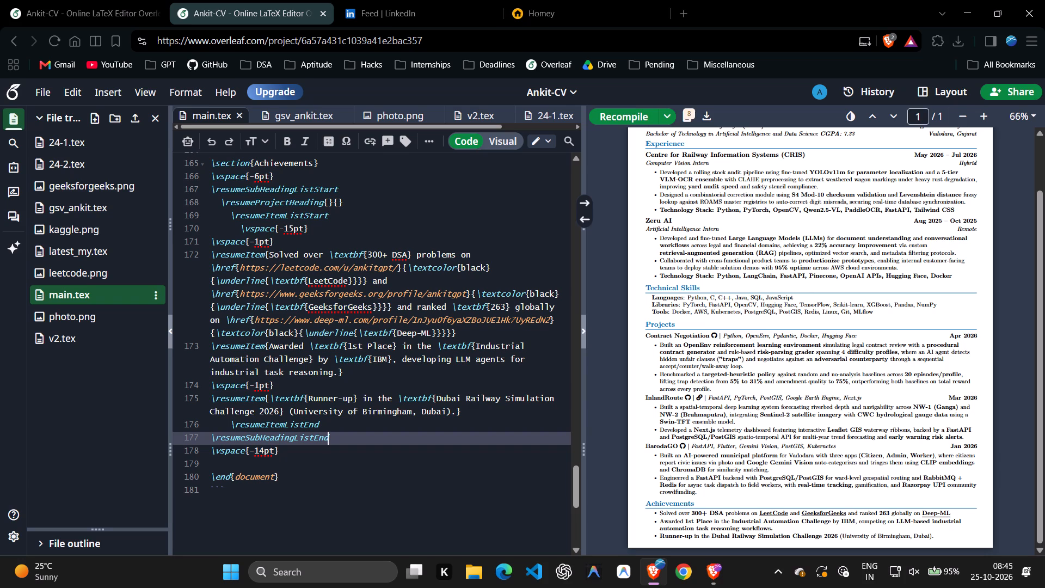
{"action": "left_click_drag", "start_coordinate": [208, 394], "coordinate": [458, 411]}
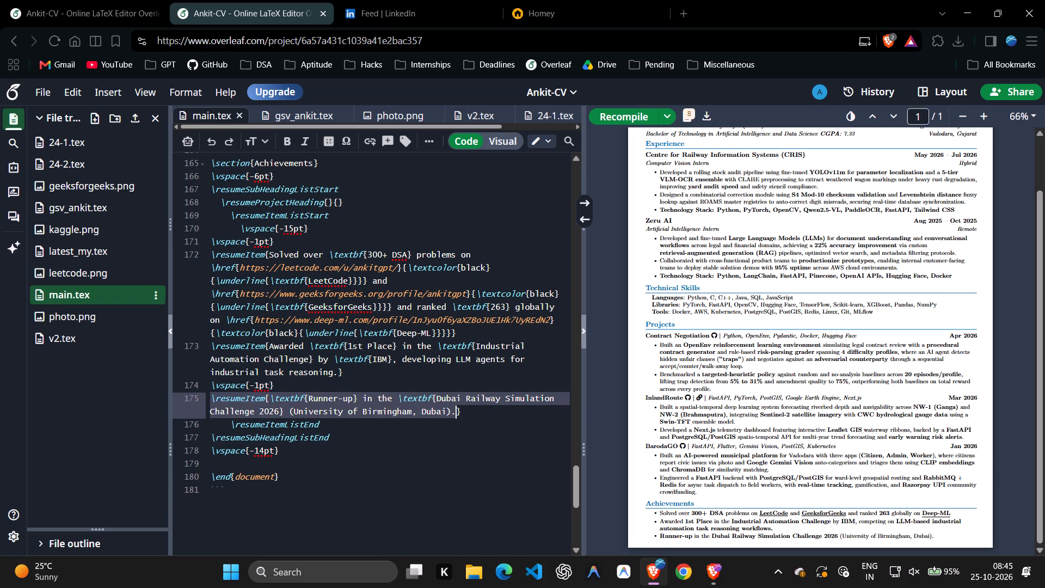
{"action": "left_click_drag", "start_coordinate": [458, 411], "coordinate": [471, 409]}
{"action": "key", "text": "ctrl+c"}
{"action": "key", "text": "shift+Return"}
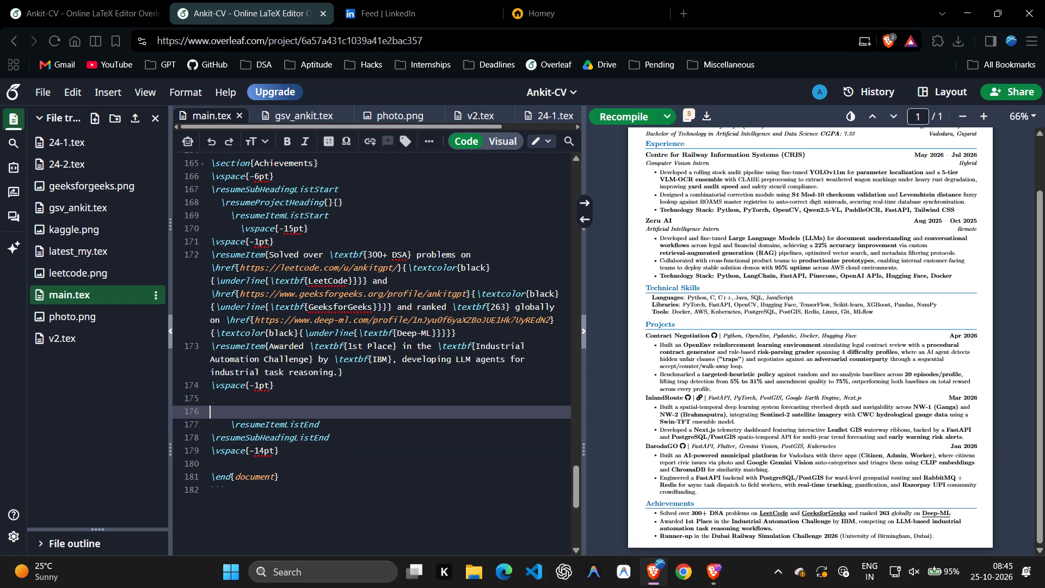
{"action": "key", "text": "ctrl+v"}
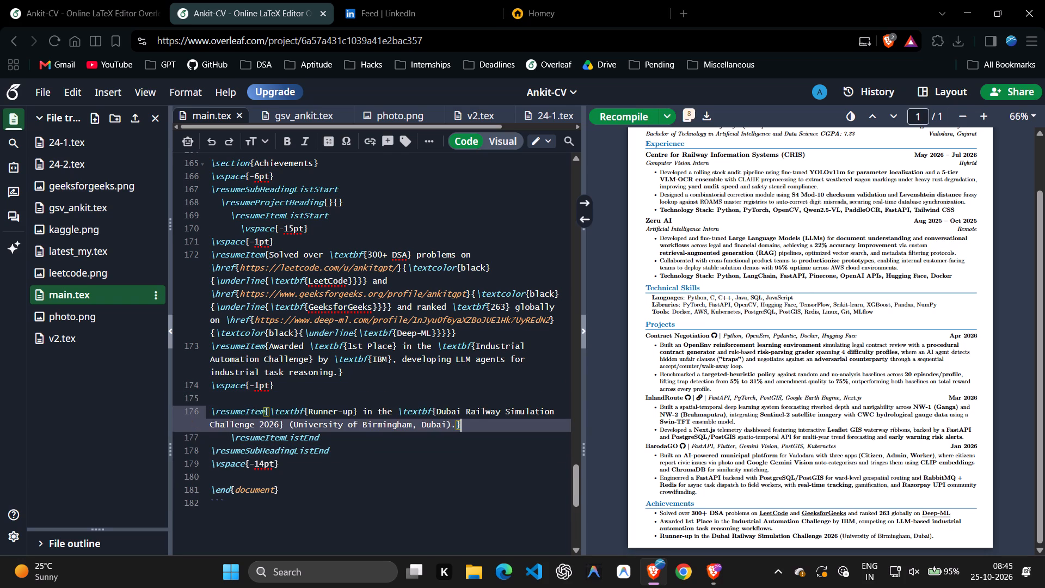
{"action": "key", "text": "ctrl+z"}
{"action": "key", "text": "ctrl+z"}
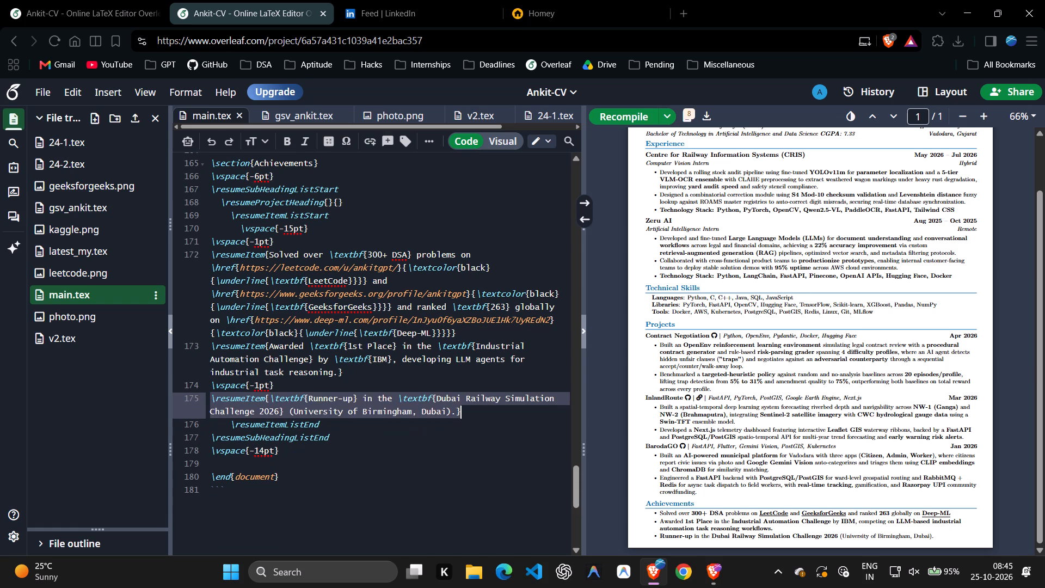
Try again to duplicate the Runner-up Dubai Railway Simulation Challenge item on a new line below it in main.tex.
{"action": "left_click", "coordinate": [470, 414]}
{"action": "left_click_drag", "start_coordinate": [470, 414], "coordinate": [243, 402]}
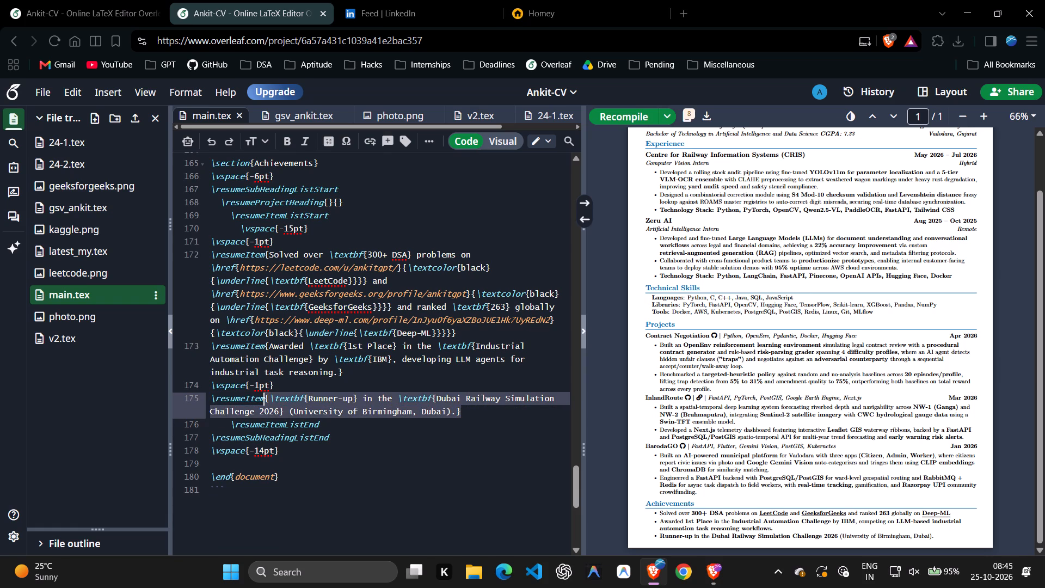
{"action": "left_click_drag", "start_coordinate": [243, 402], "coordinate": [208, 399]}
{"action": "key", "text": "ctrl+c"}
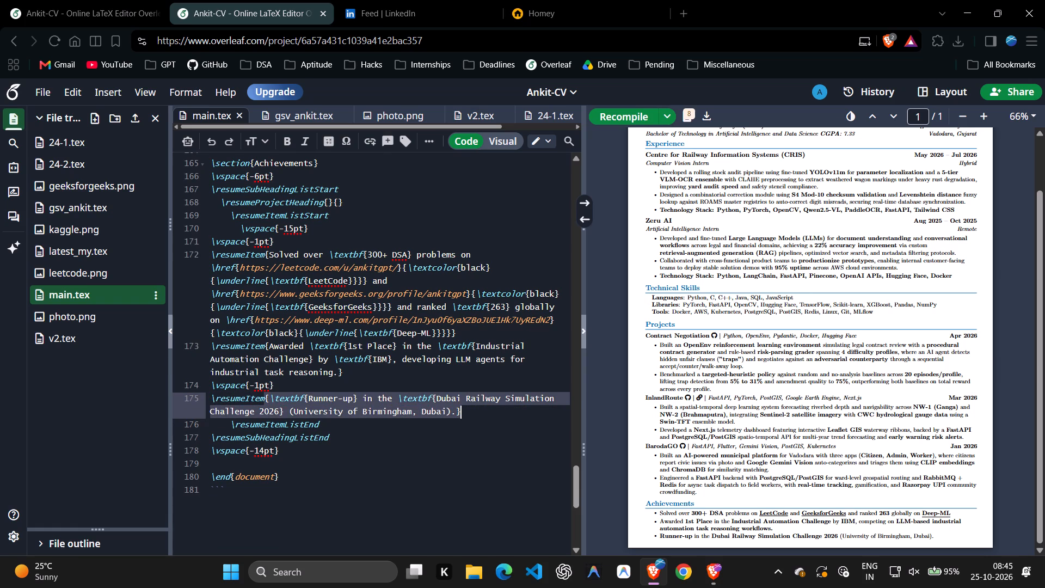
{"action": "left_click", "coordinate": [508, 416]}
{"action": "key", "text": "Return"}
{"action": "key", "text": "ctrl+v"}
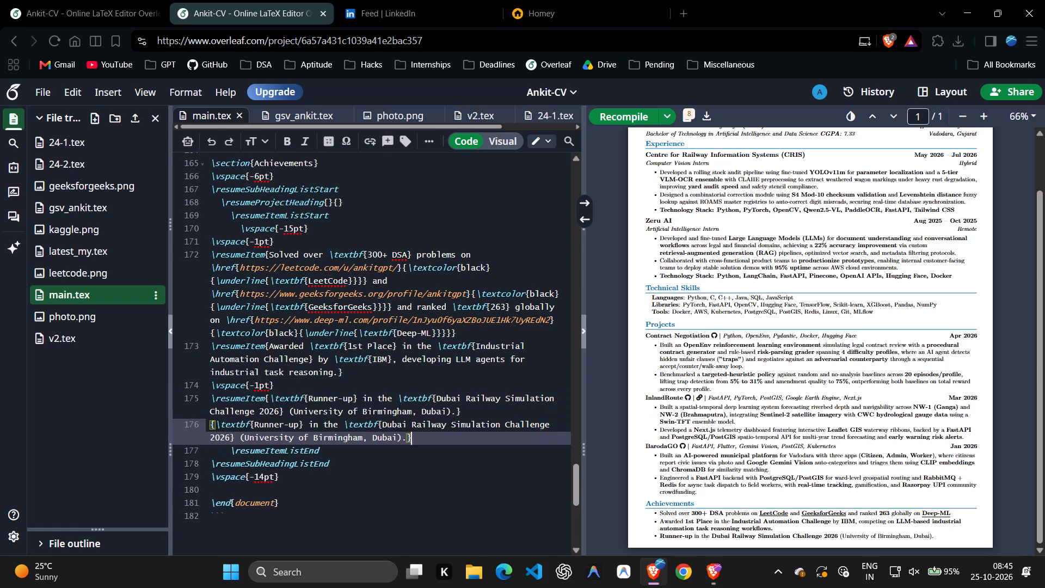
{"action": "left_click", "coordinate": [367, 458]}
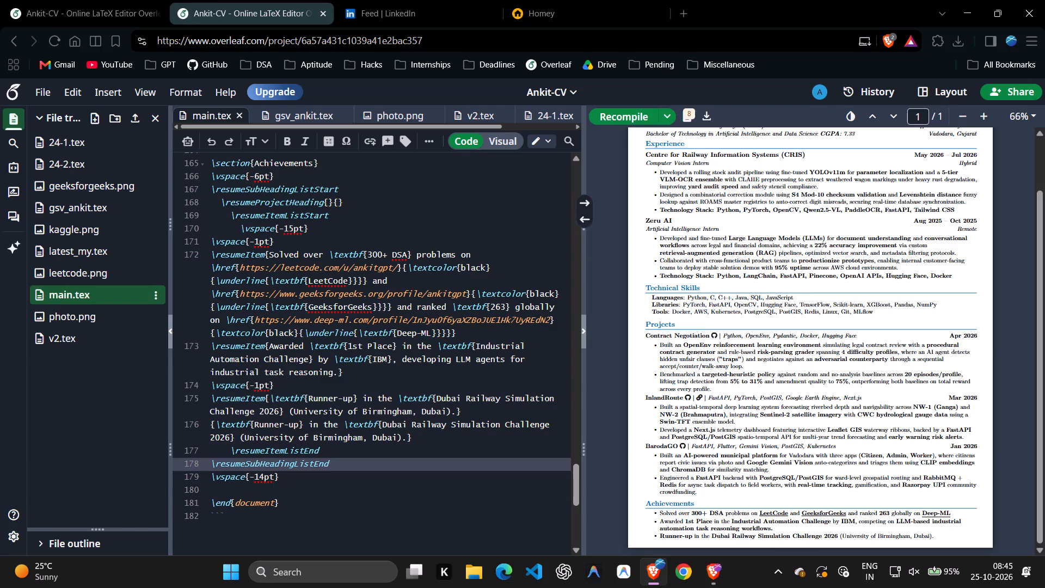
Copy the text of the 3rd Rank DriveX Grand Challenge 2026 achievement from 24-1.tex.
{"action": "left_click", "coordinate": [116, 0]}
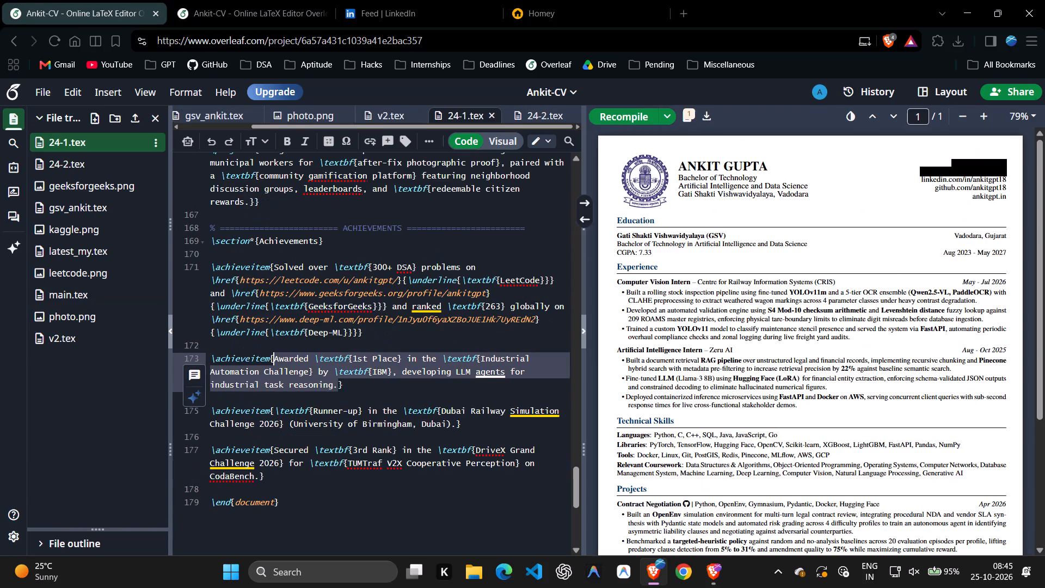
{"action": "left_click_drag", "start_coordinate": [259, 479], "coordinate": [275, 450]}
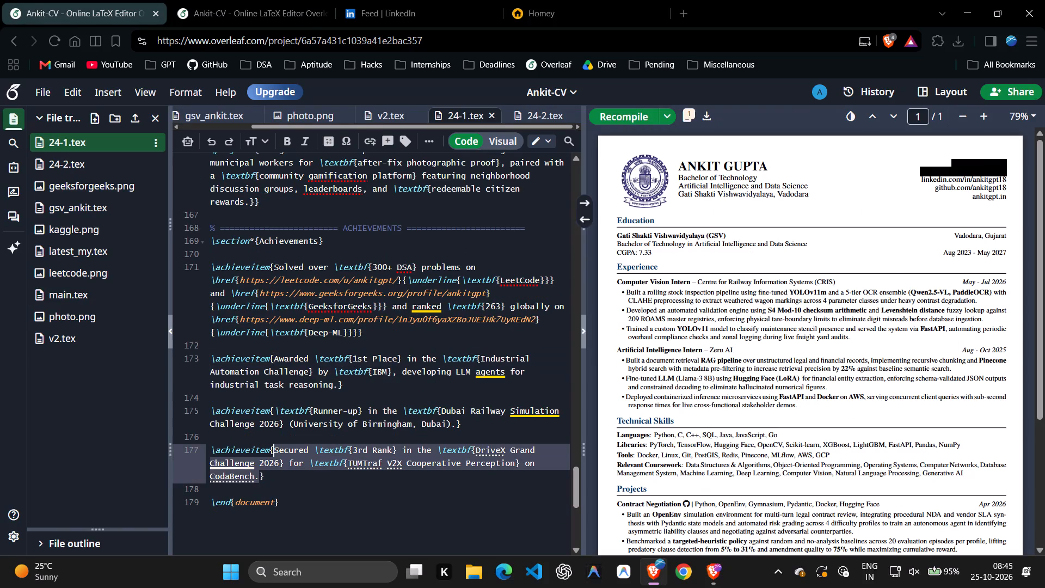
{"action": "left_click_drag", "start_coordinate": [275, 450], "coordinate": [276, 450]}
{"action": "key", "text": "ctrl+c"}
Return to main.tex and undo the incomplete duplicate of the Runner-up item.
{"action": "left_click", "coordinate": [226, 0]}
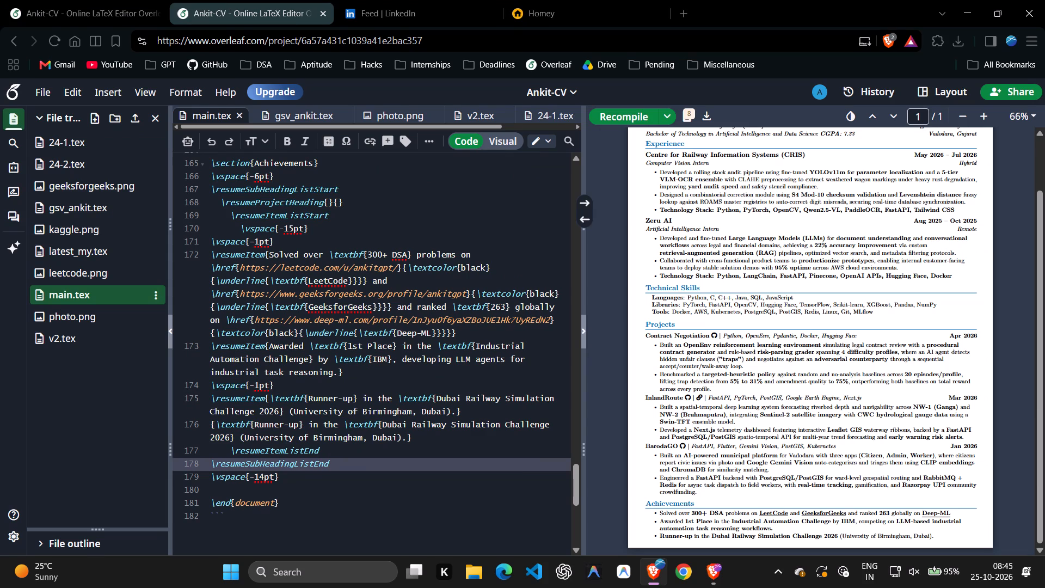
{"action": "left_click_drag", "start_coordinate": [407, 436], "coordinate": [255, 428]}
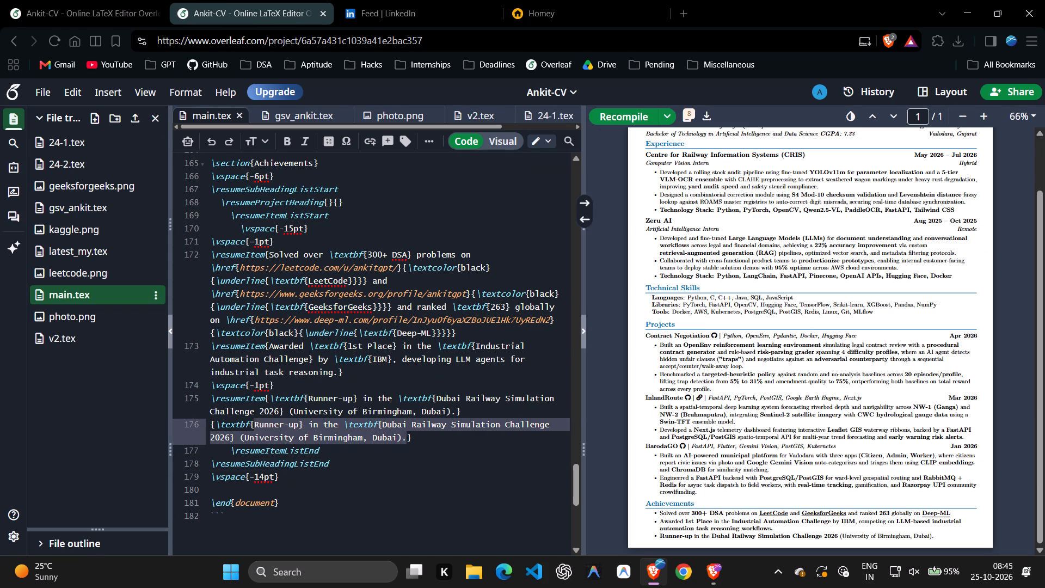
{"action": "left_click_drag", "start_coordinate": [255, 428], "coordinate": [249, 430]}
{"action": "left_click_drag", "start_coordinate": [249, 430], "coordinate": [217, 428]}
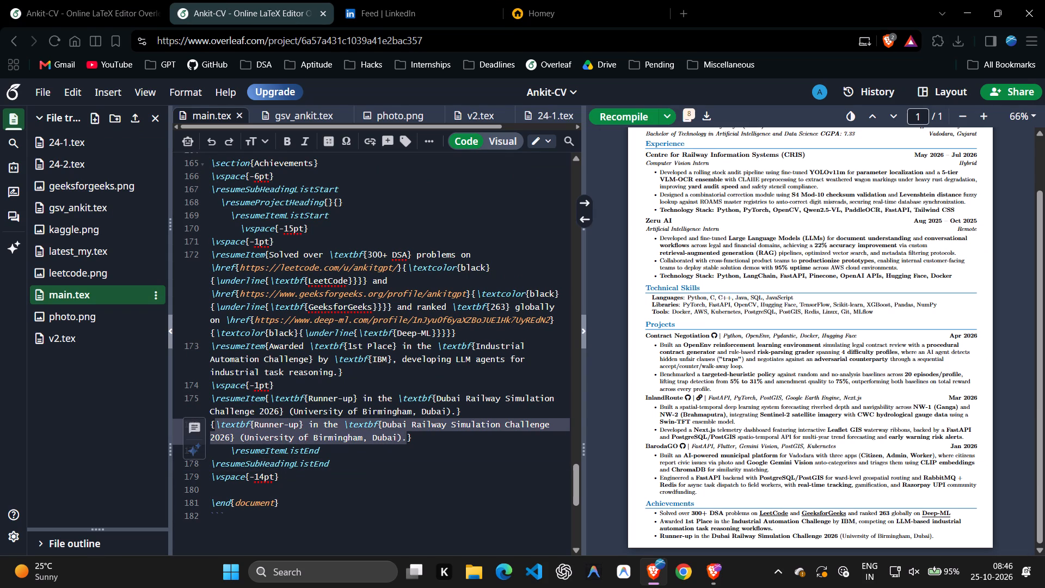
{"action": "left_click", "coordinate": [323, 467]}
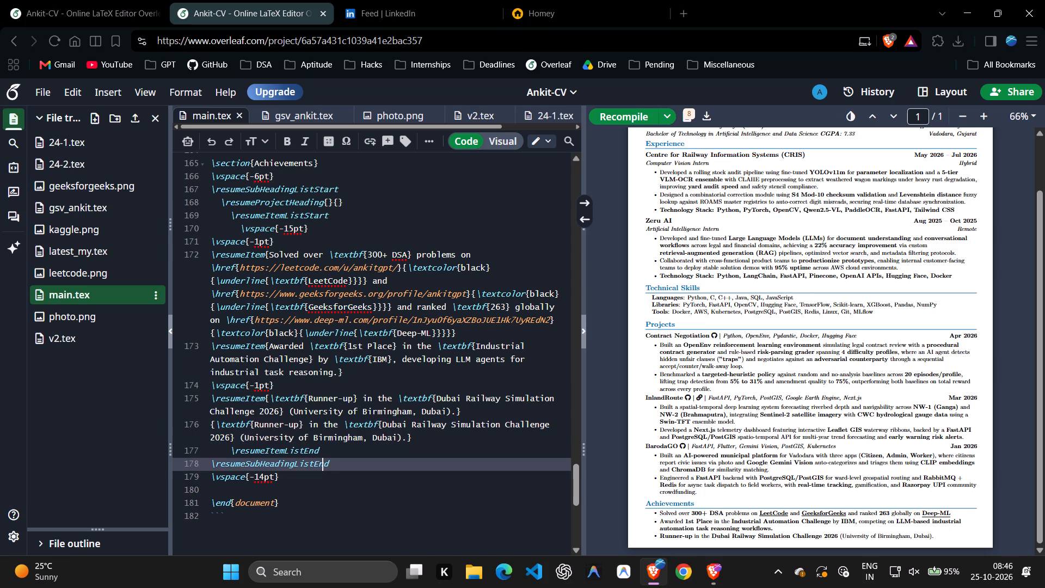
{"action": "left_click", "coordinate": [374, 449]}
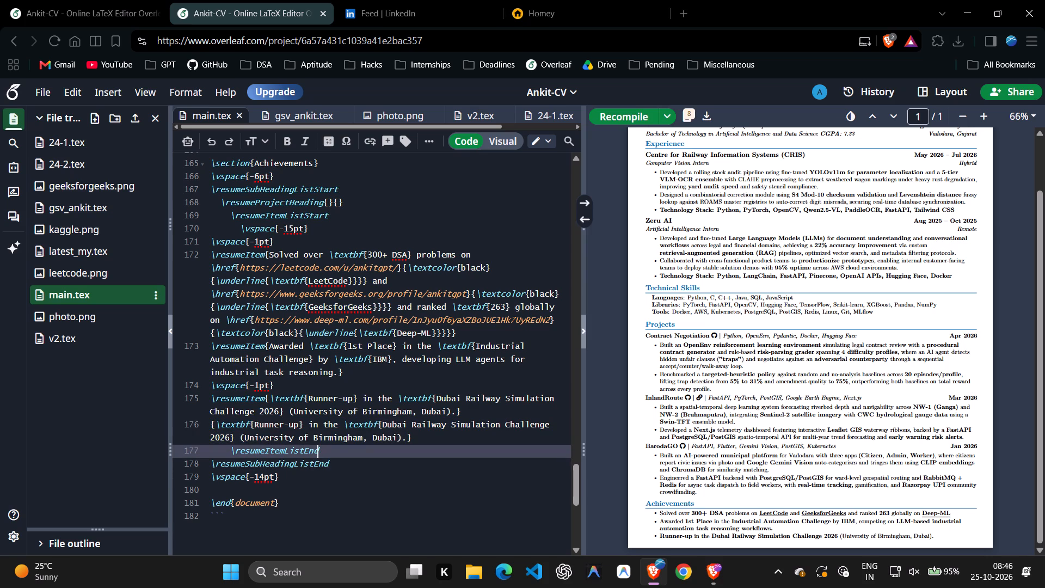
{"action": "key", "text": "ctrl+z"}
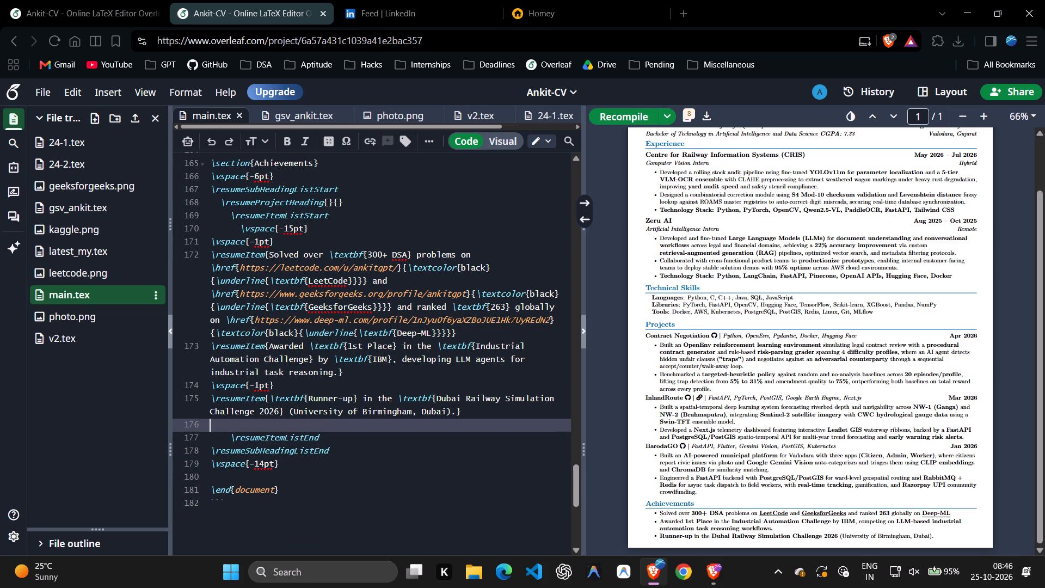
Duplicate the complete Runner-up item, including its \resumeItem command, on a new line directly below it in main.tex.
{"action": "left_click_drag", "start_coordinate": [210, 396], "coordinate": [480, 418]}
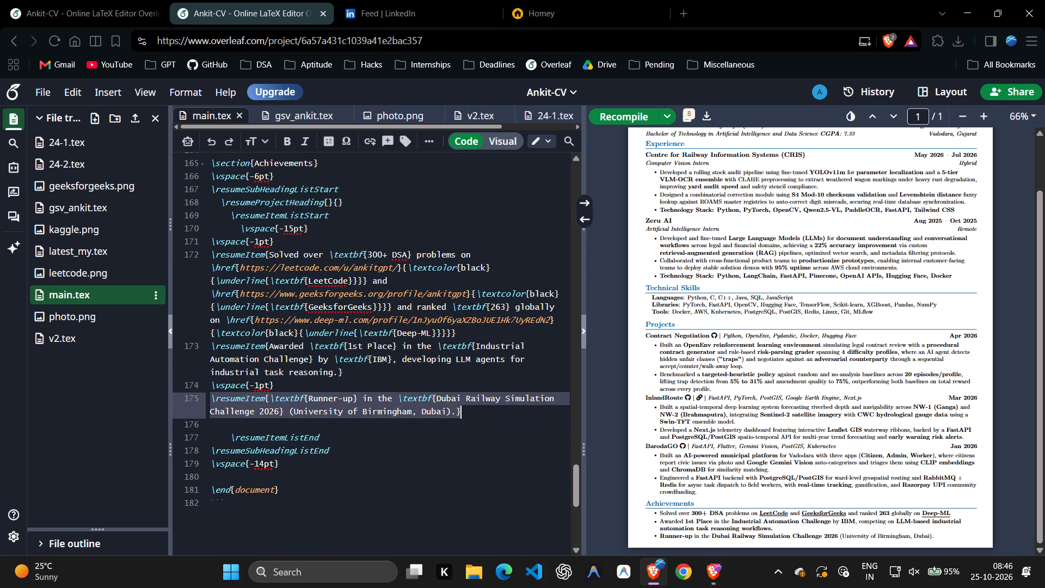
{"action": "left_click_drag", "start_coordinate": [480, 418], "coordinate": [477, 416]}
{"action": "key", "text": "ctrl+c"}
{"action": "left_click", "coordinate": [477, 416]}
{"action": "key", "text": "shift+Return"}
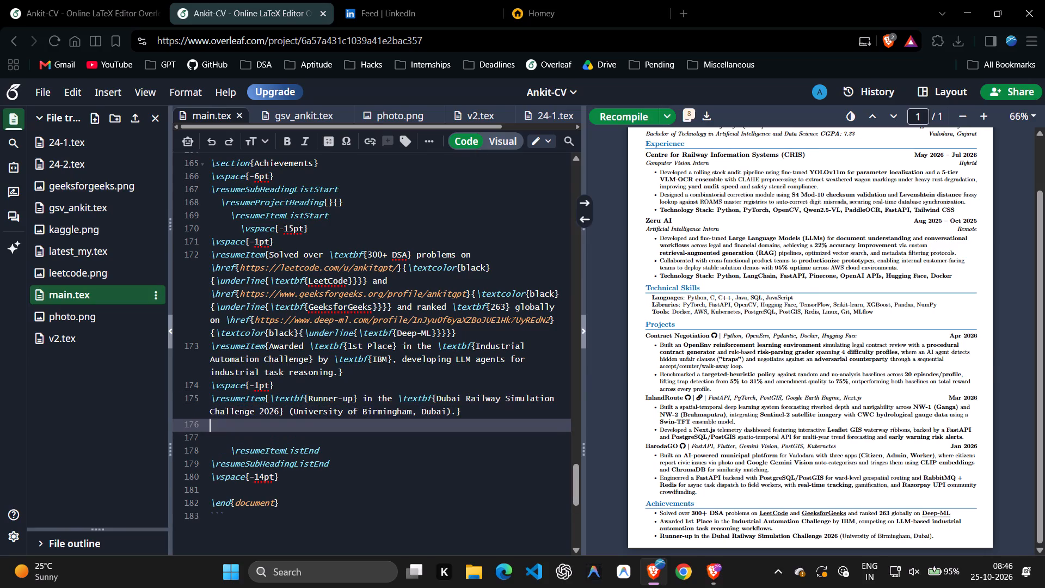
{"action": "key", "text": "ctrl+v"}
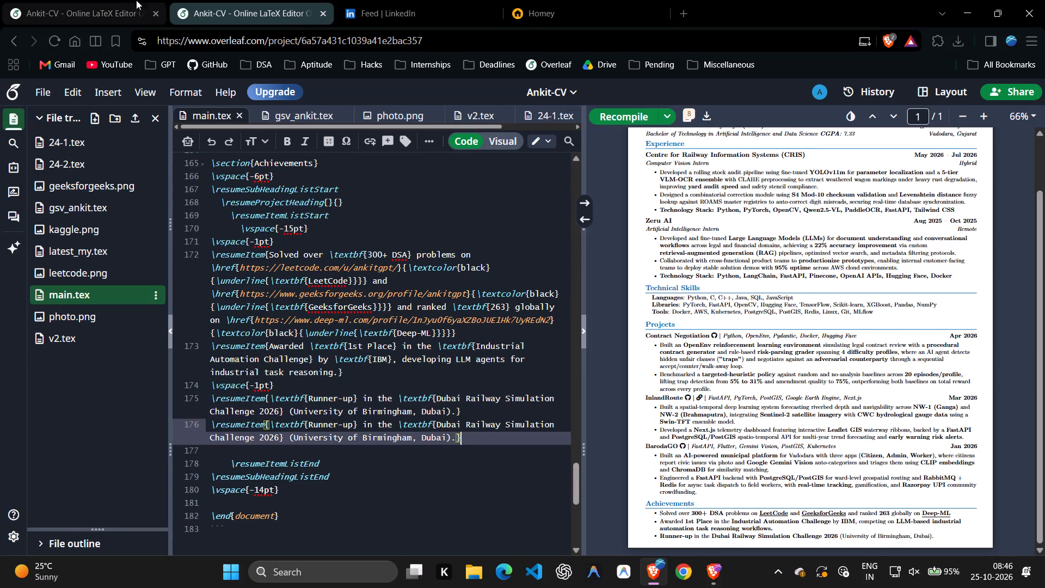
Replace the duplicated Runner-up item's text in main.tex with the 3rd Rank DriveX Grand Challenge 2026 text from 24-1.tex.
{"action": "left_click", "coordinate": [137, 0]}
{"action": "key", "text": "ctrl+c"}
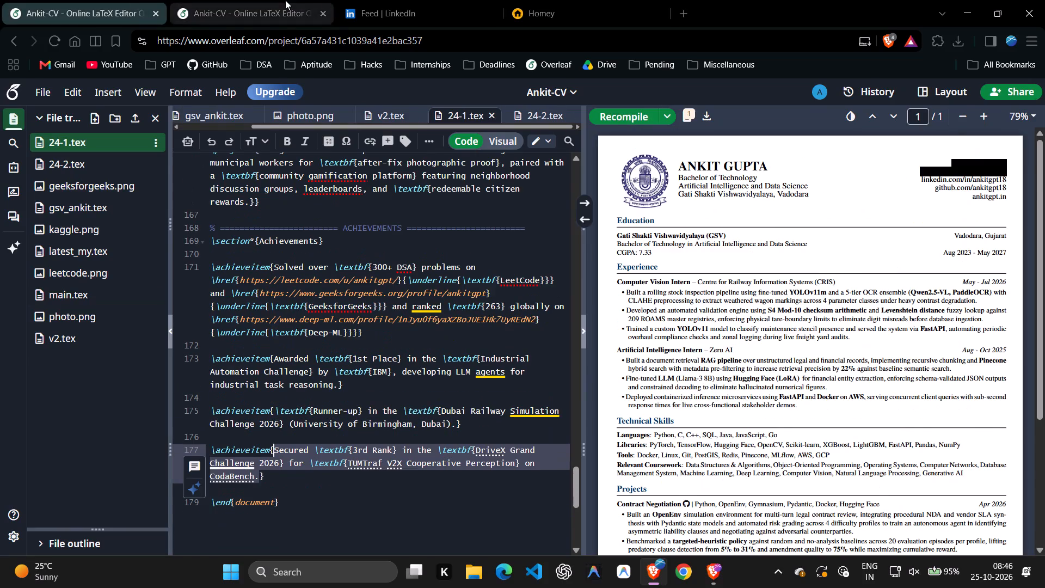
{"action": "left_click", "coordinate": [285, 0]}
{"action": "left_click_drag", "start_coordinate": [454, 439], "coordinate": [353, 426]}
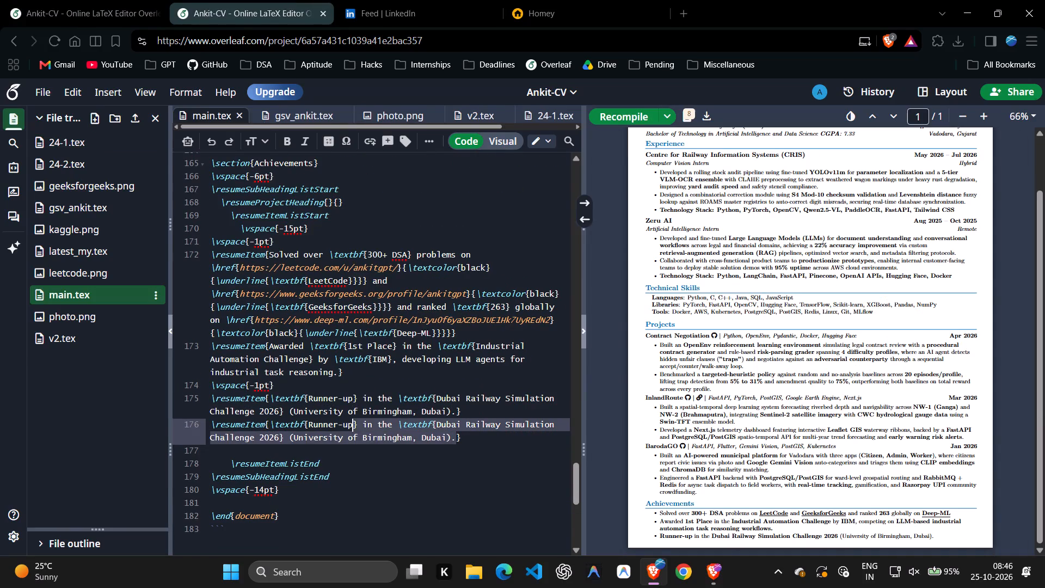
{"action": "left_click_drag", "start_coordinate": [353, 426], "coordinate": [267, 424]}
{"action": "key", "text": "ctrl+v"}
{"action": "left_click", "coordinate": [364, 452]}
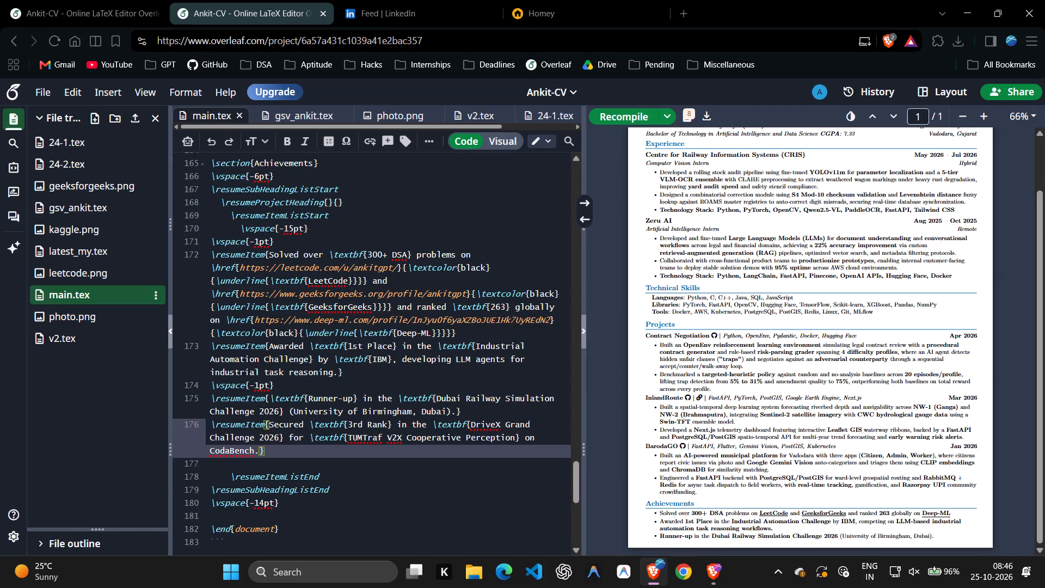
{"action": "left_click", "coordinate": [357, 477]}
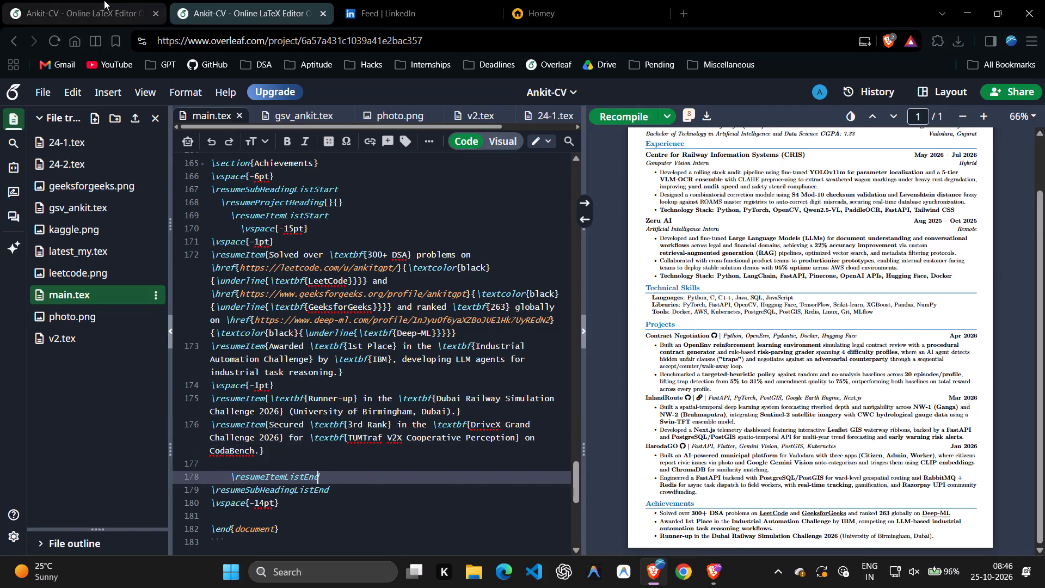
Copy the Runner-up Dubai Railway Simulation Challenge 2026 text from 24-1.tex and paste it over the matching item's text in main.tex.
{"action": "left_click", "coordinate": [104, 0]}
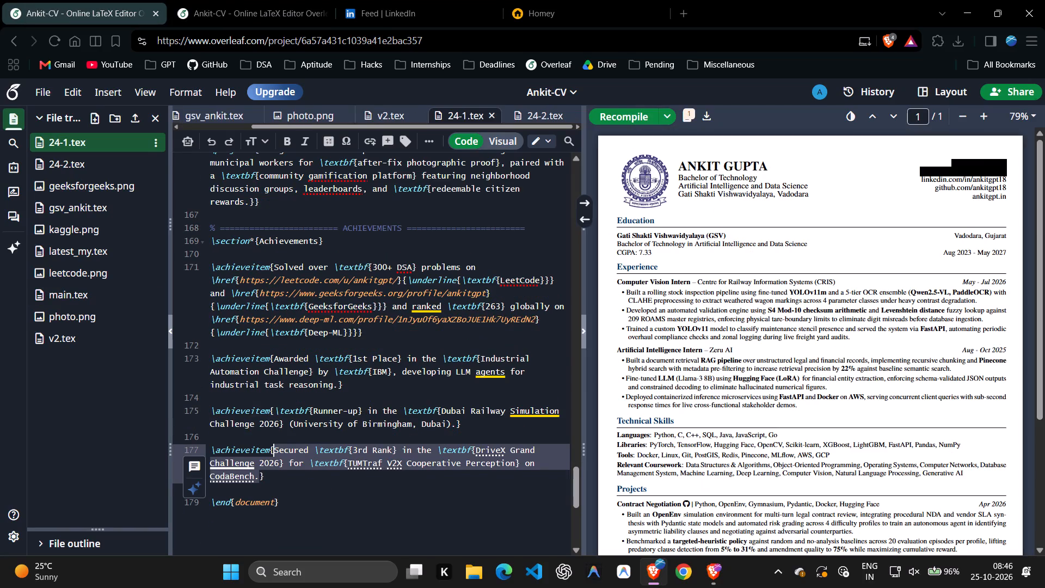
{"action": "left_click_drag", "start_coordinate": [277, 407], "coordinate": [299, 417]}
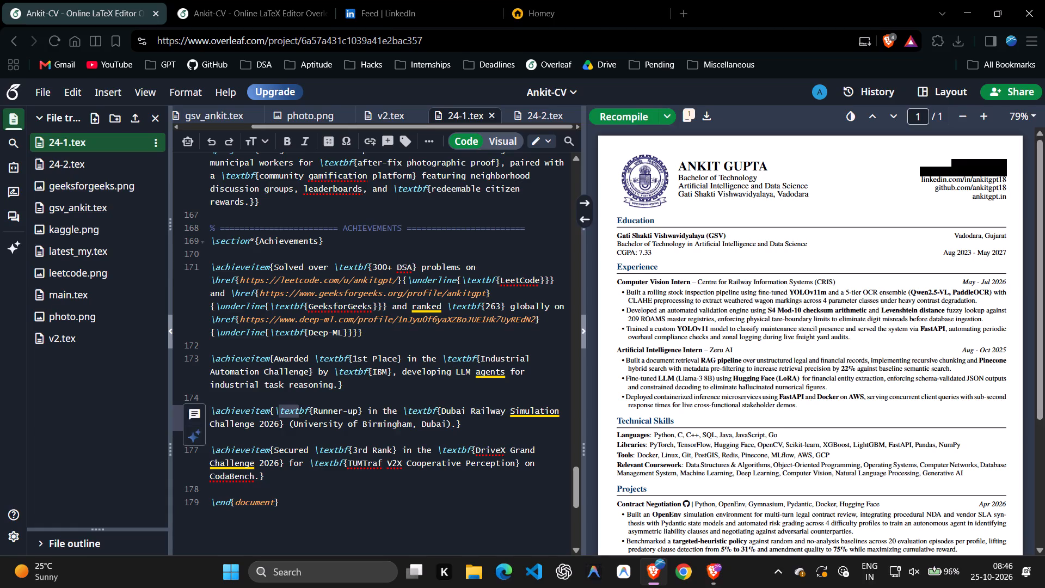
{"action": "left_click_drag", "start_coordinate": [274, 414], "coordinate": [454, 430]}
{"action": "key", "text": "ctrl+c"}
{"action": "left_click", "coordinate": [172, 0]}
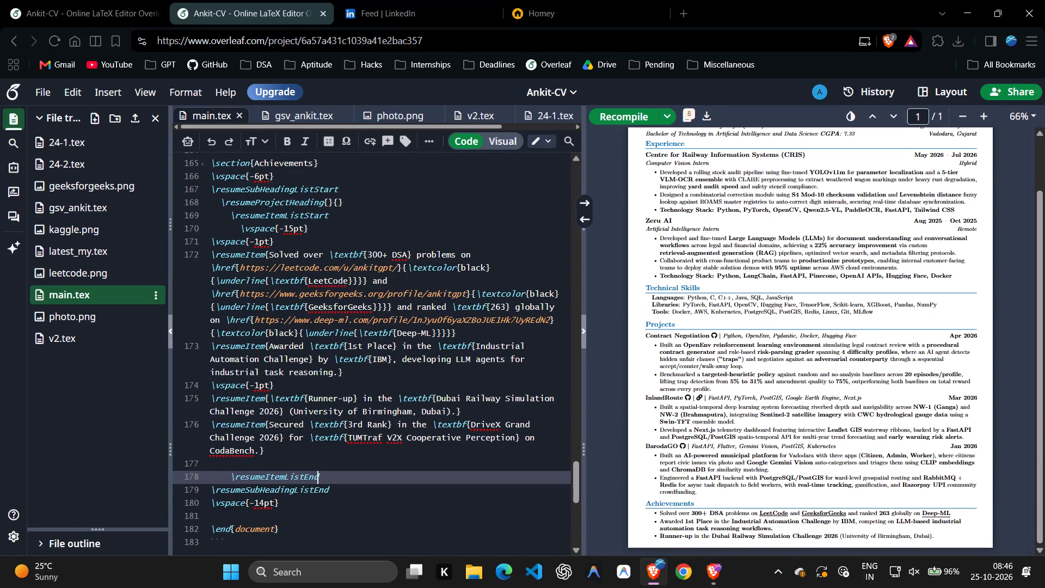
{"action": "left_click_drag", "start_coordinate": [268, 399], "coordinate": [305, 401]}
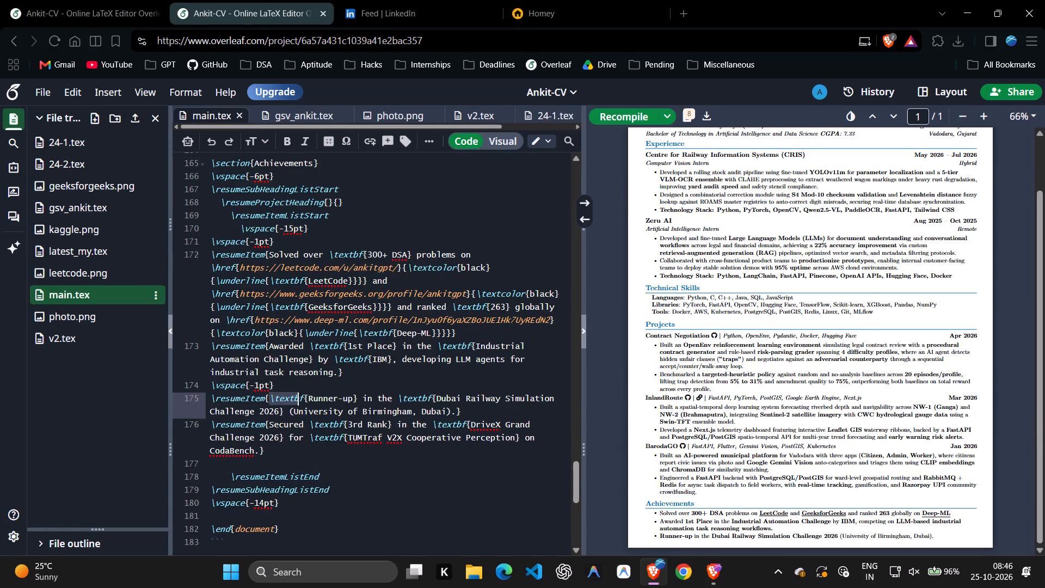
{"action": "left_click_drag", "start_coordinate": [305, 401], "coordinate": [457, 418]}
{"action": "key", "text": "ctrl+v"}
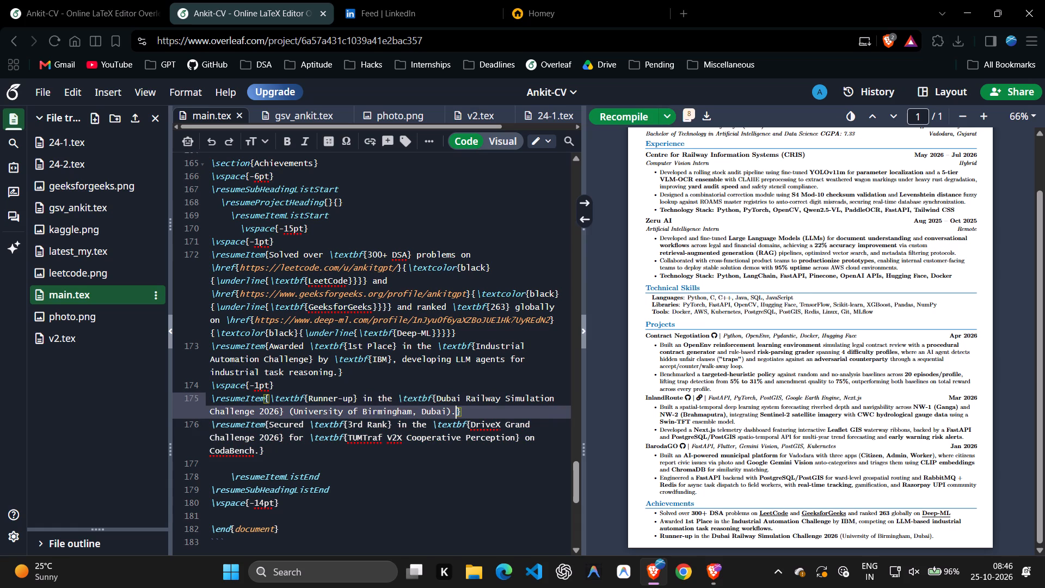
Recompile main.tex and check the Achievements section at the end of the PDF preview.
{"action": "left_click", "coordinate": [611, 118]}
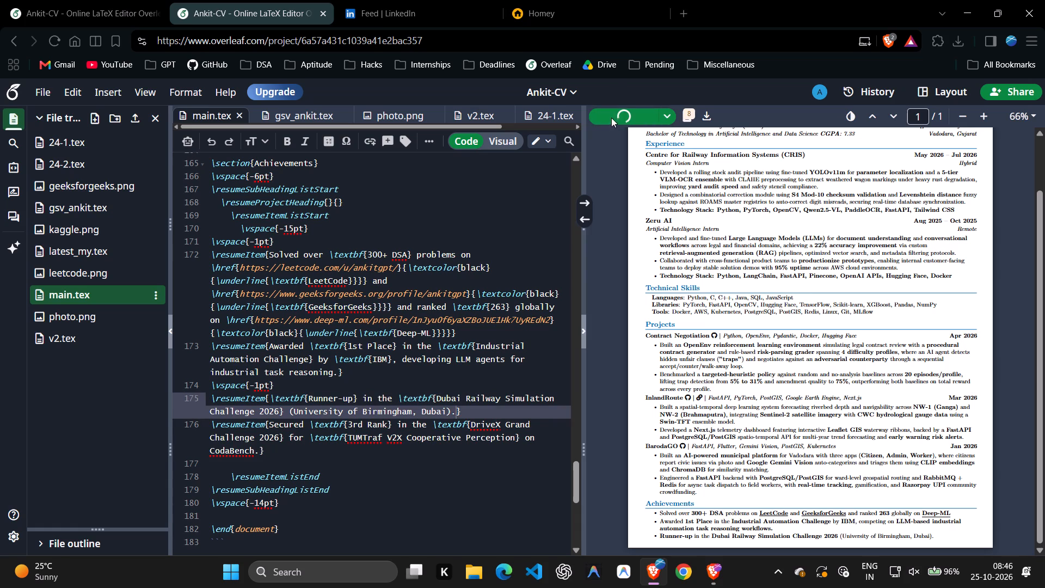
{"action": "scroll", "coordinate": [802, 351], "scroll_direction": "down", "scroll_amount": 1}
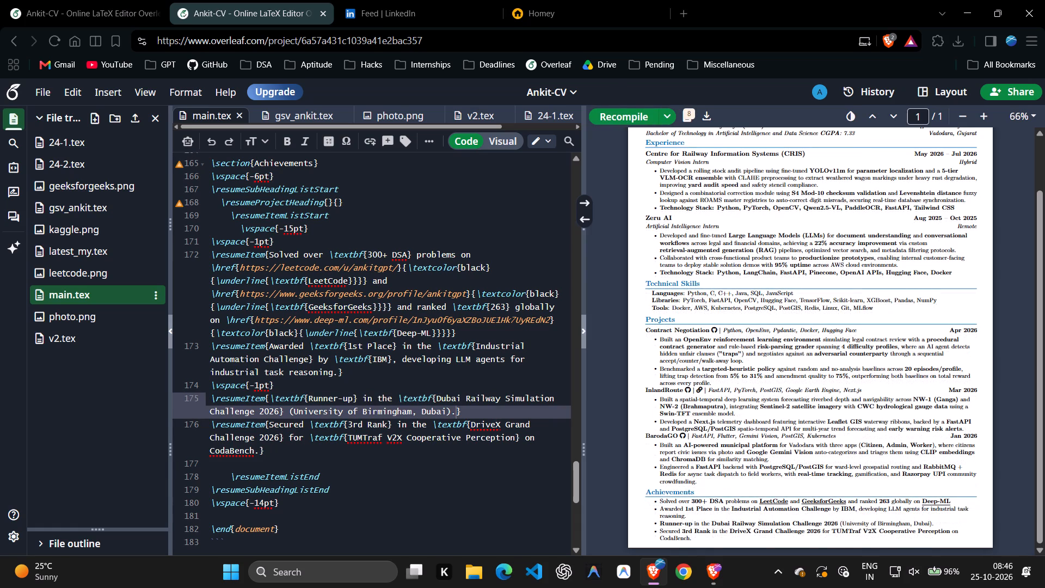
{"action": "scroll", "coordinate": [802, 351], "scroll_direction": "down", "scroll_amount": 2}
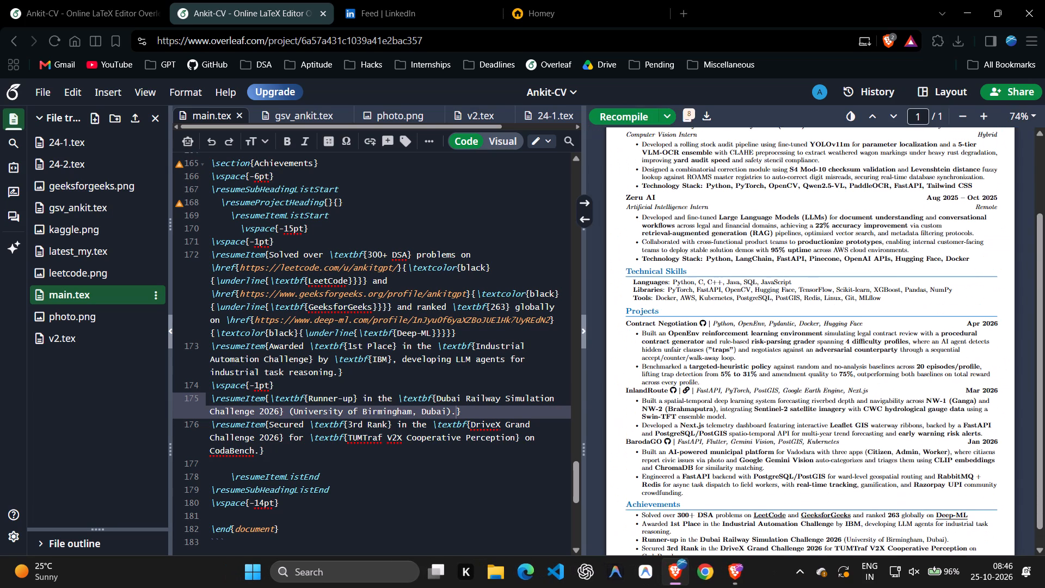
{"action": "scroll", "coordinate": [802, 351], "scroll_direction": "down", "scroll_amount": 1}
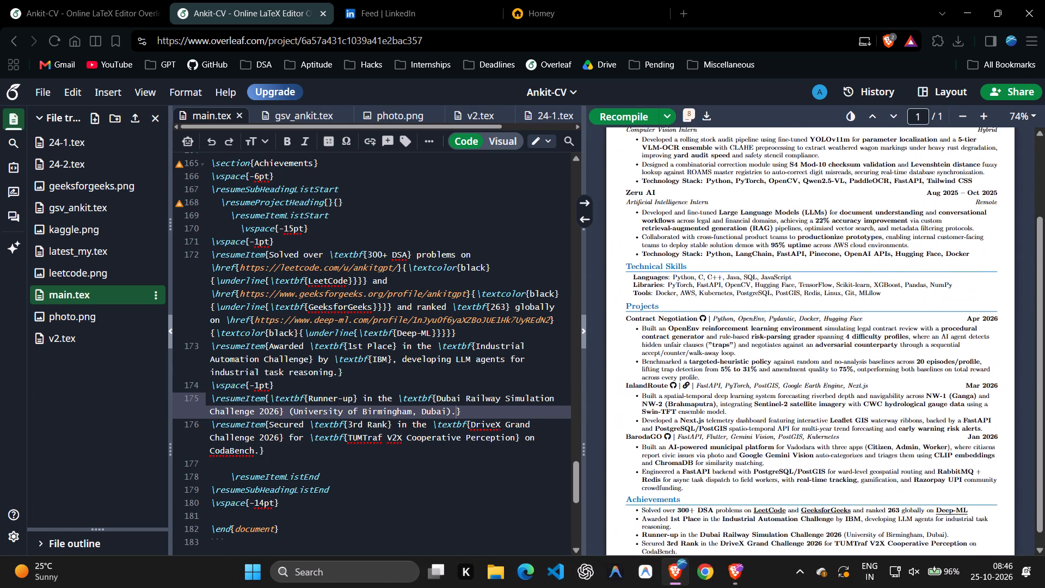
{"action": "scroll", "coordinate": [802, 351], "scroll_direction": "up", "scroll_amount": 5}
{"action": "scroll", "coordinate": [802, 351], "scroll_direction": "down", "scroll_amount": 3}
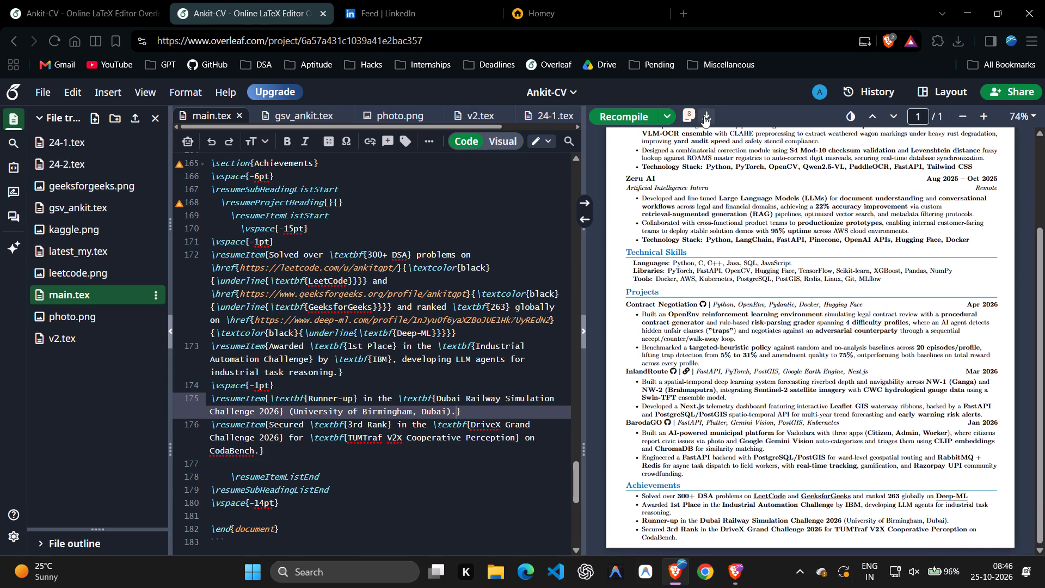
Download the compiled main.tex CV as a PDF into the Downloads folder, keeping the suggested file name.
{"action": "left_click", "coordinate": [704, 116]}
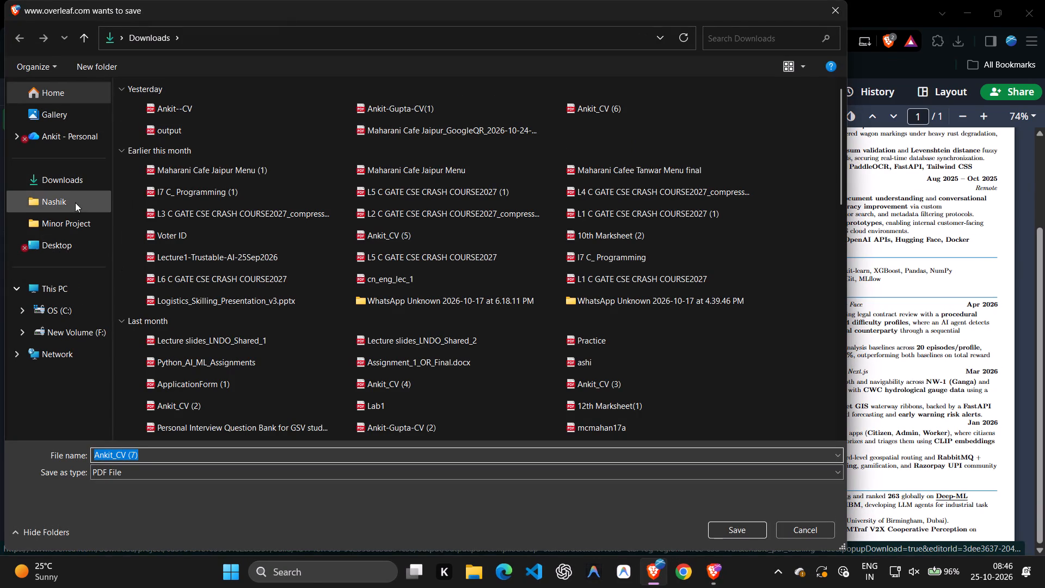
{"action": "left_click", "coordinate": [60, 175]}
{"action": "left_click", "coordinate": [724, 521]}
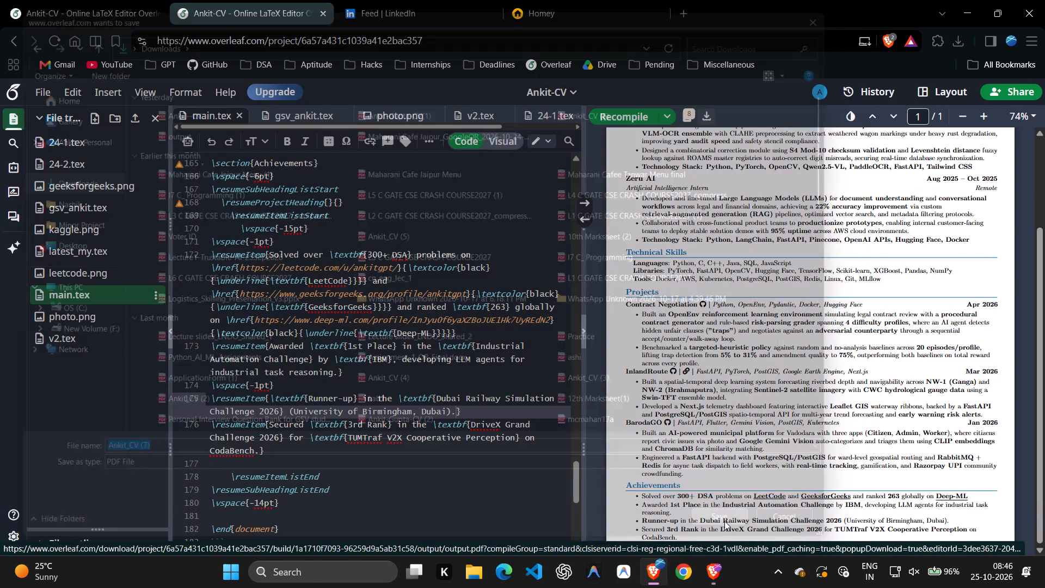
Open the downloaded CV PDF, review its page from the header through Achievements, and close it.
{"action": "left_click", "coordinate": [917, 67]}
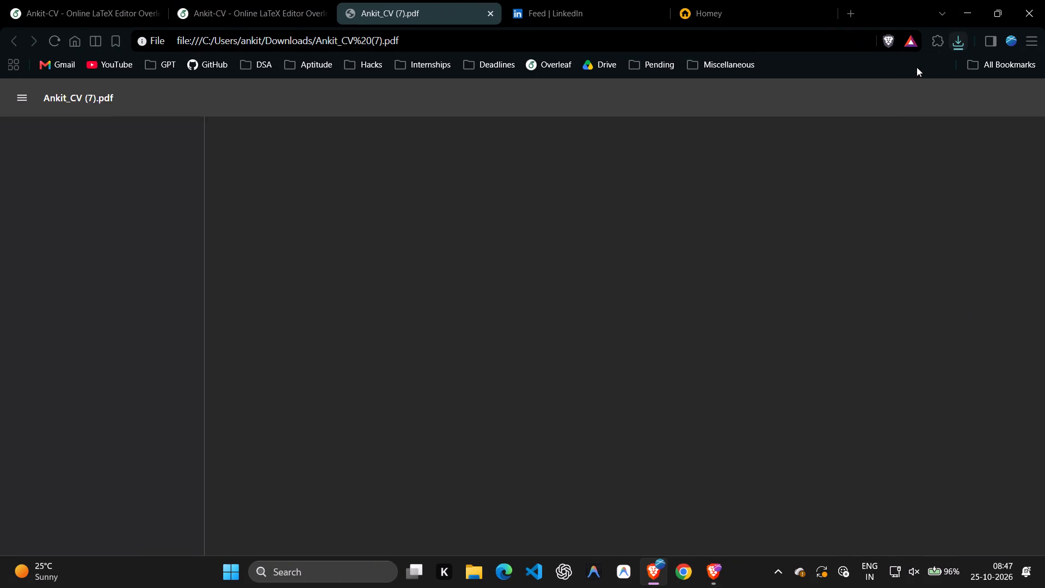
{"action": "scroll", "coordinate": [470, 249], "scroll_direction": "down", "scroll_amount": 4}
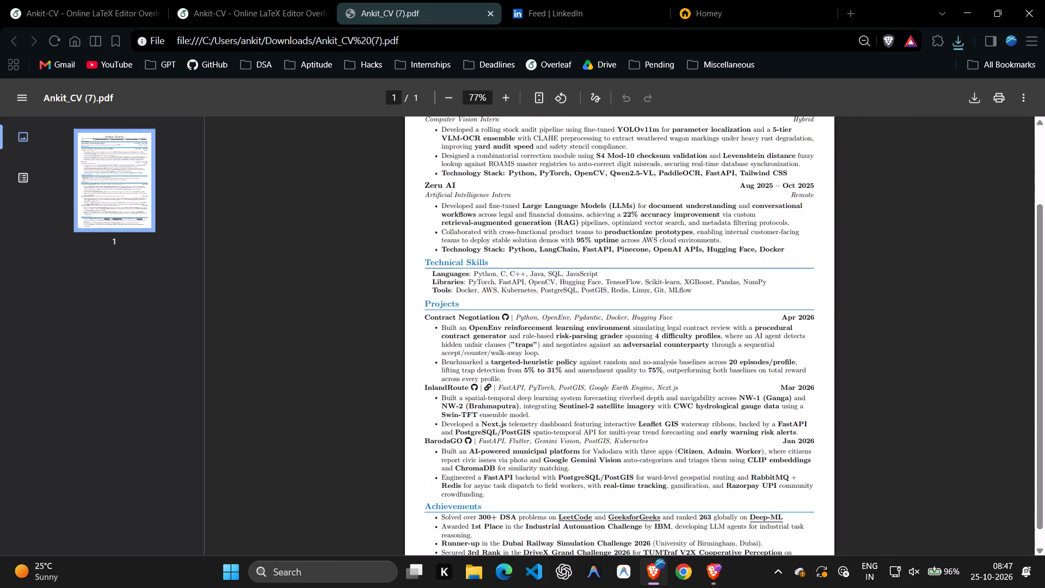
{"action": "scroll", "coordinate": [470, 249], "scroll_direction": "up", "scroll_amount": 2}
{"action": "scroll", "coordinate": [470, 249], "scroll_direction": "down", "scroll_amount": 2}
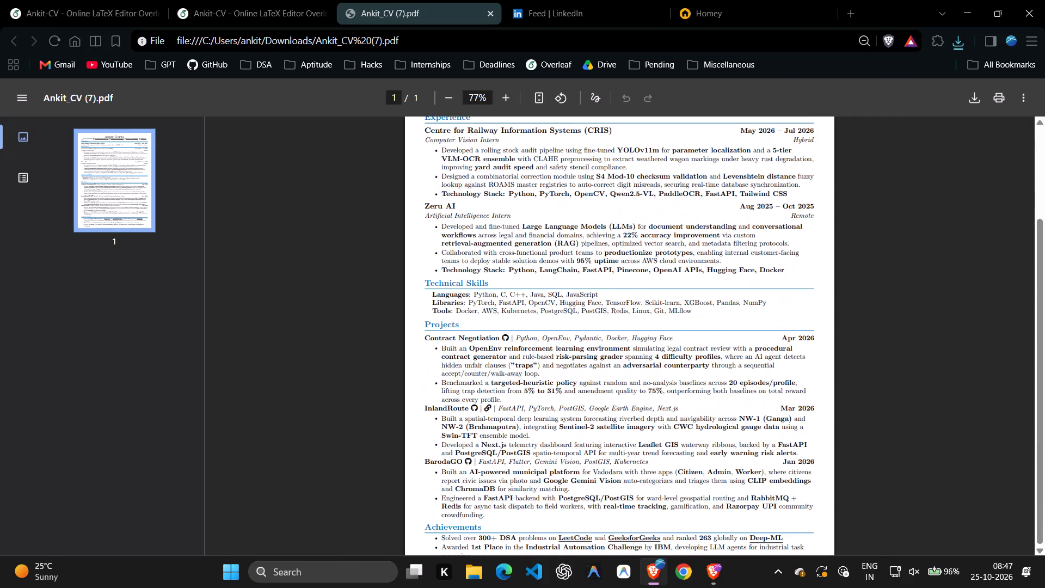
{"action": "scroll", "coordinate": [470, 249], "scroll_direction": "down", "scroll_amount": 1}
{"action": "scroll", "coordinate": [470, 249], "scroll_direction": "up", "scroll_amount": 1}
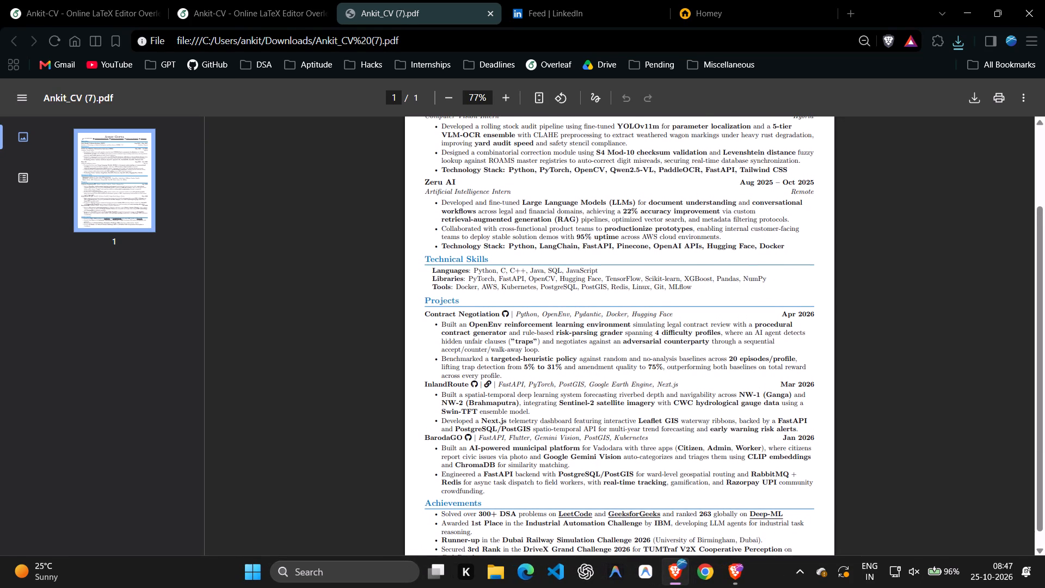
{"action": "scroll", "coordinate": [470, 249], "scroll_direction": "up", "scroll_amount": 2}
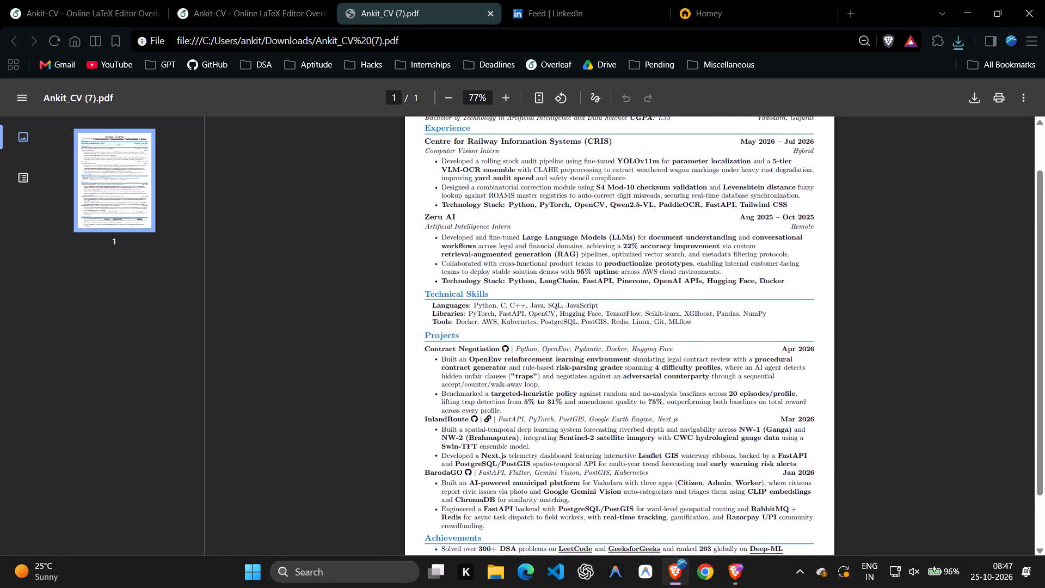
{"action": "scroll", "coordinate": [470, 249], "scroll_direction": "up", "scroll_amount": 2}
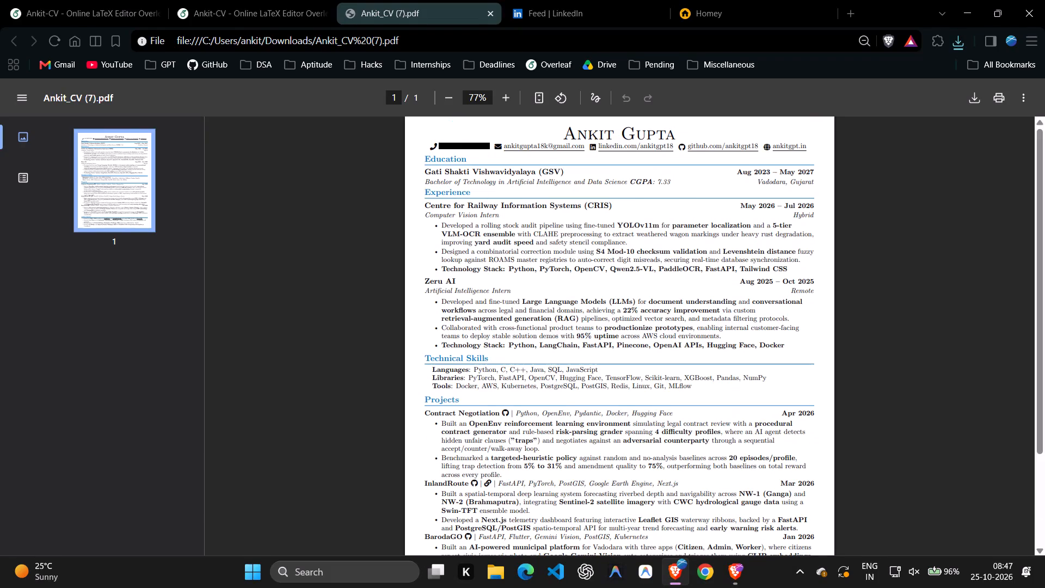
{"action": "scroll", "coordinate": [470, 249], "scroll_direction": "down", "scroll_amount": 2}
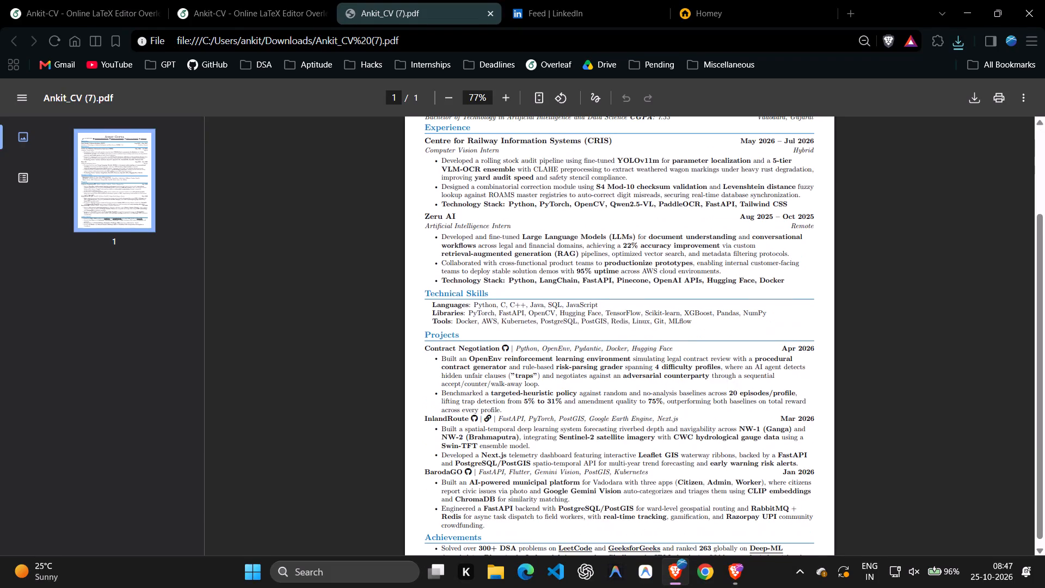
{"action": "scroll", "coordinate": [470, 249], "scroll_direction": "up", "scroll_amount": 1}
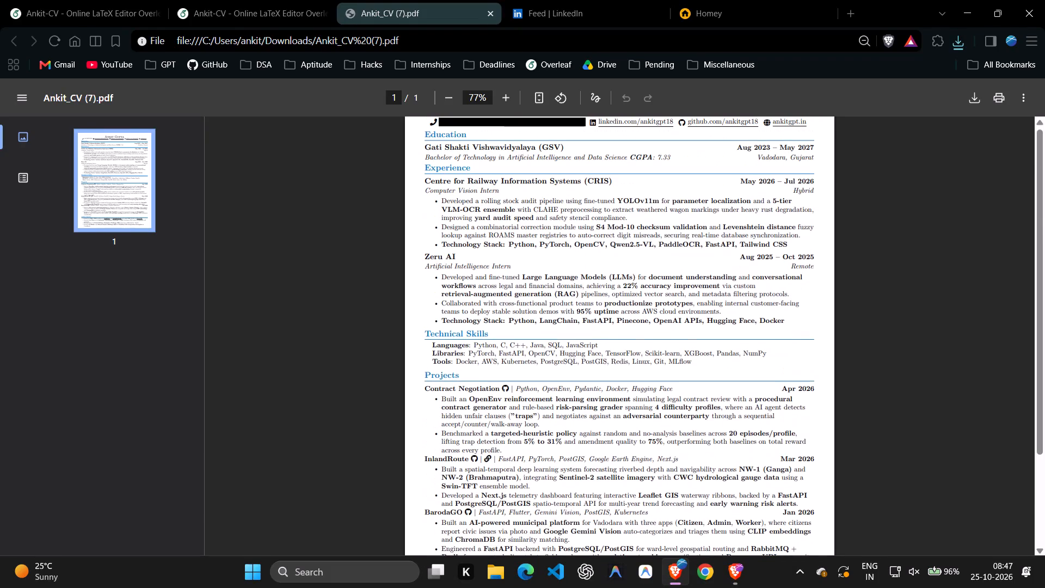
{"action": "scroll", "coordinate": [470, 249], "scroll_direction": "up", "scroll_amount": 1}
{"action": "scroll", "coordinate": [470, 249], "scroll_direction": "down", "scroll_amount": 1}
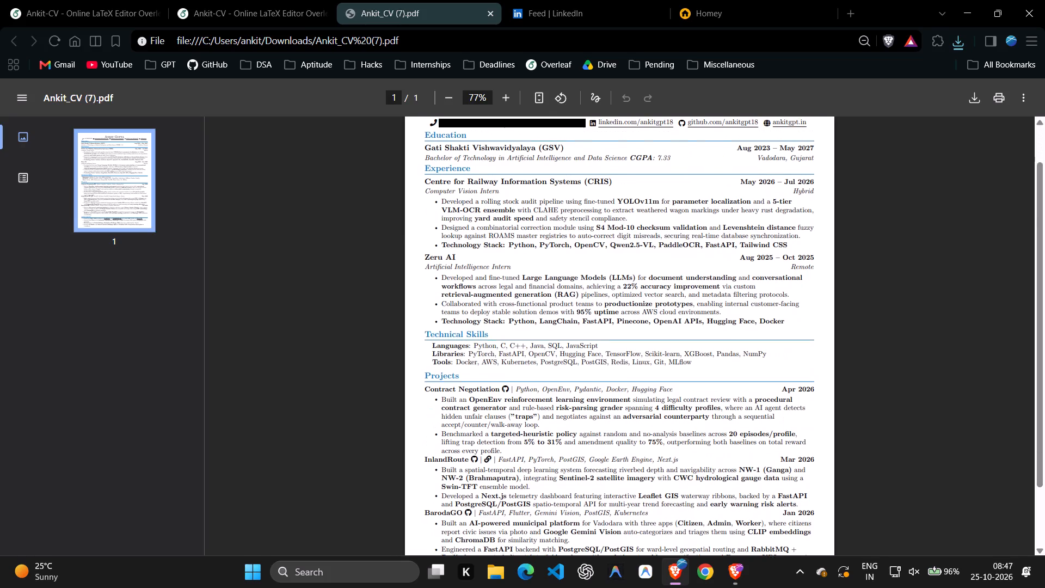
{"action": "scroll", "coordinate": [470, 249], "scroll_direction": "down", "scroll_amount": 2}
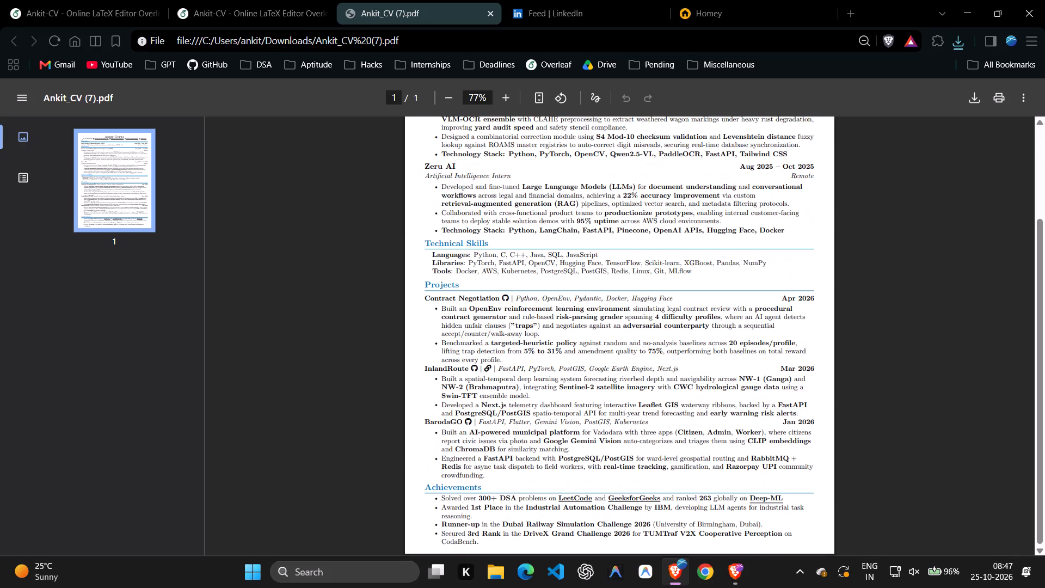
{"action": "scroll", "coordinate": [470, 249], "scroll_direction": "down", "scroll_amount": 1}
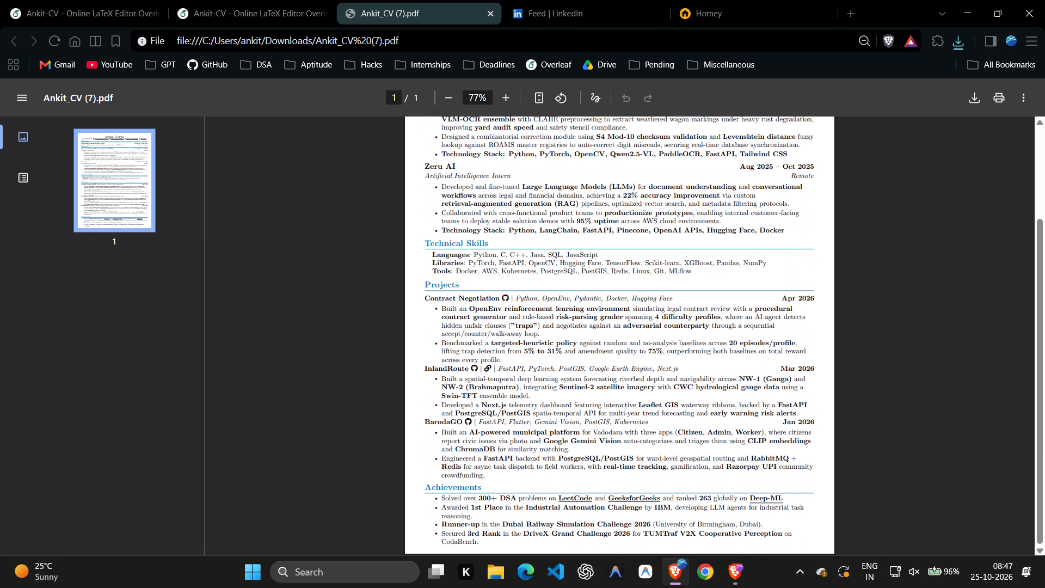
{"action": "left_click", "coordinate": [494, 15]}
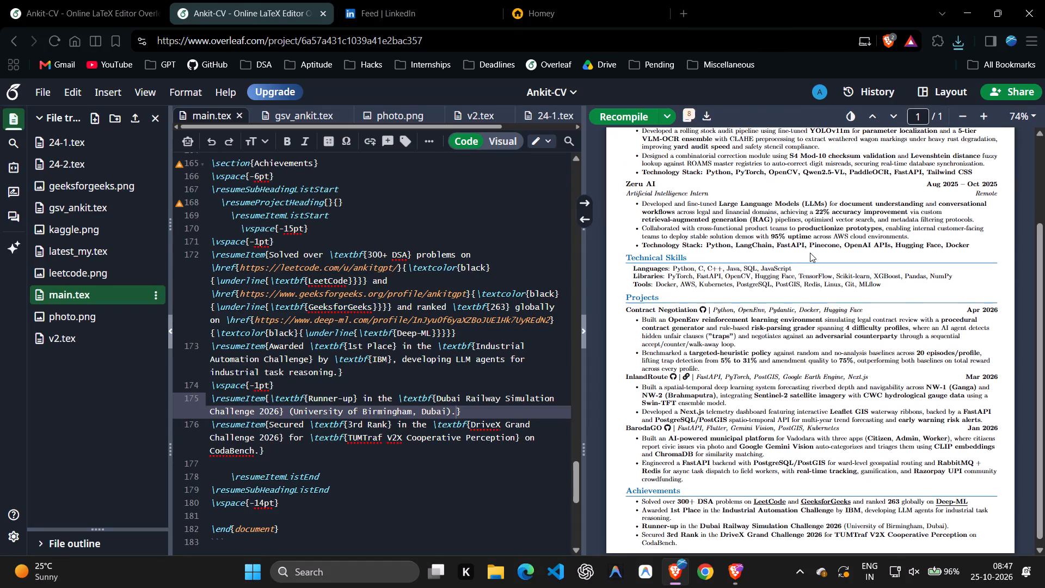
Switch to the 24-1.tex version and review its compiled preview down to the Achievements section.
{"action": "left_click", "coordinate": [76, 0]}
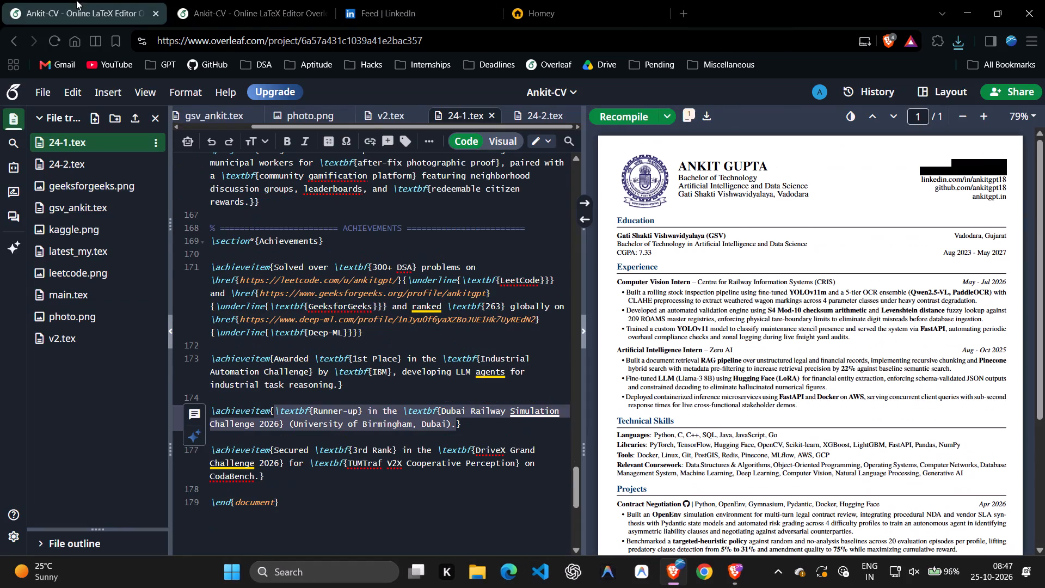
{"action": "scroll", "coordinate": [681, 346], "scroll_direction": "down", "scroll_amount": 3}
{"action": "scroll", "coordinate": [681, 346], "scroll_direction": "up", "scroll_amount": 3}
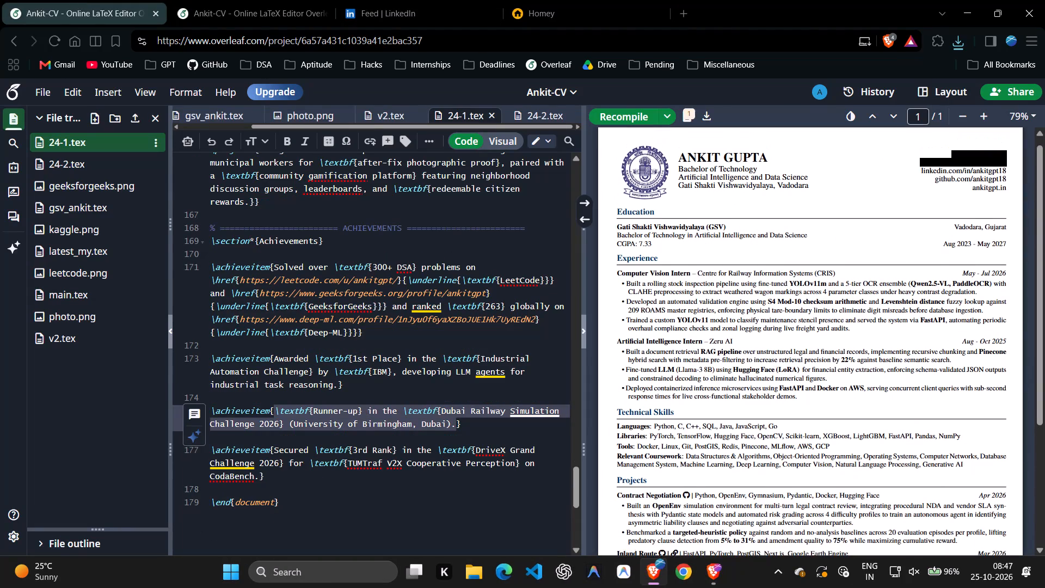
{"action": "scroll", "coordinate": [681, 346], "scroll_direction": "down", "scroll_amount": 4}
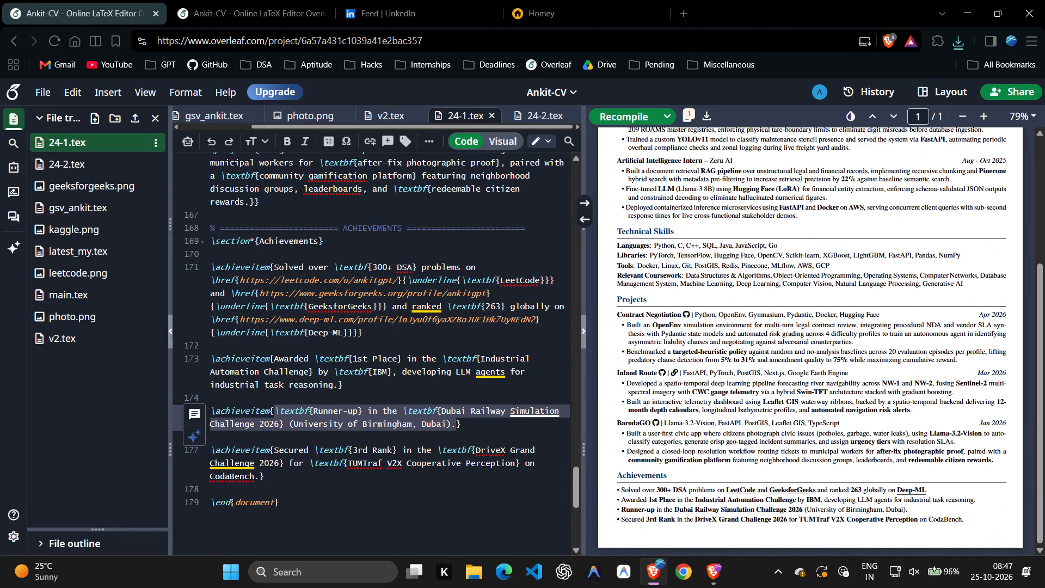
{"action": "scroll", "coordinate": [681, 346], "scroll_direction": "up", "scroll_amount": 3}
{"action": "scroll", "coordinate": [681, 346], "scroll_direction": "down", "scroll_amount": 5}
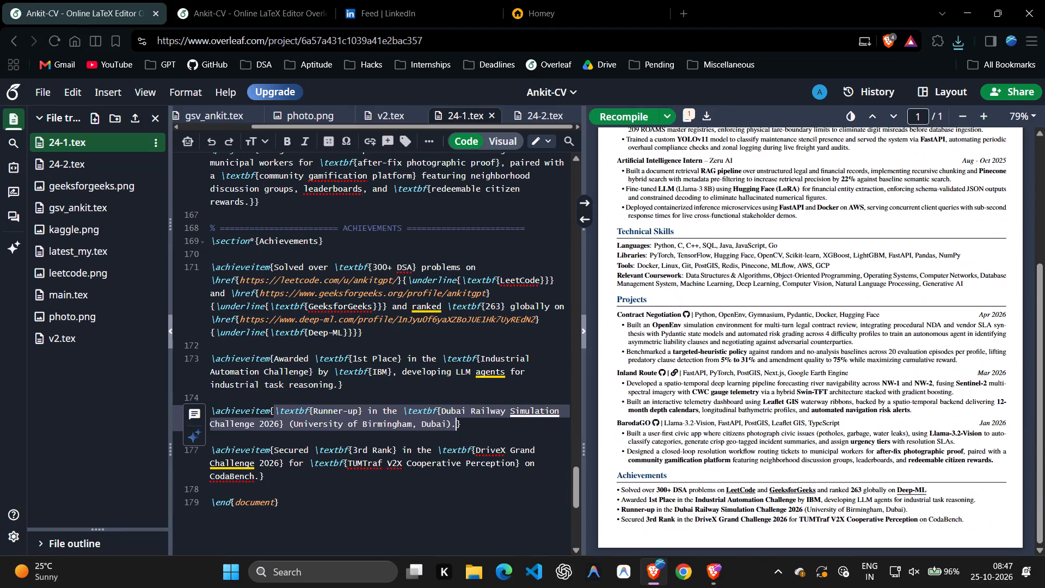